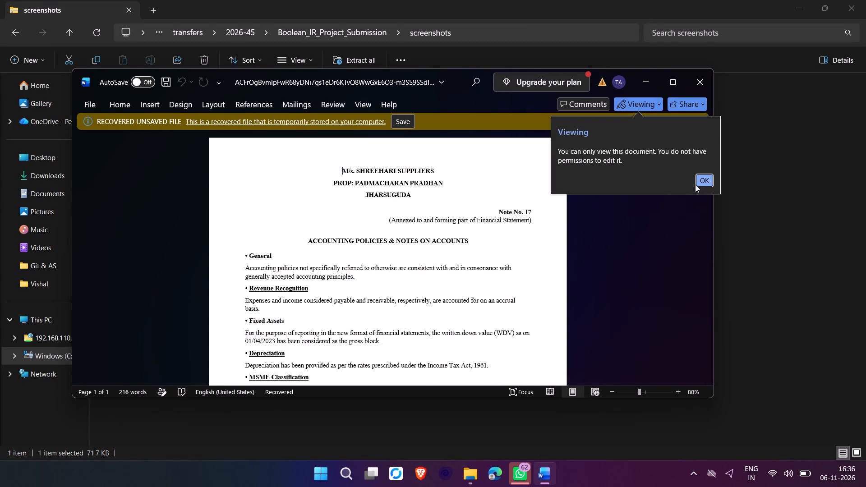
# Dismiss the view-only notice and save the recovered accounting policies document.
pyautogui.click(706, 177)
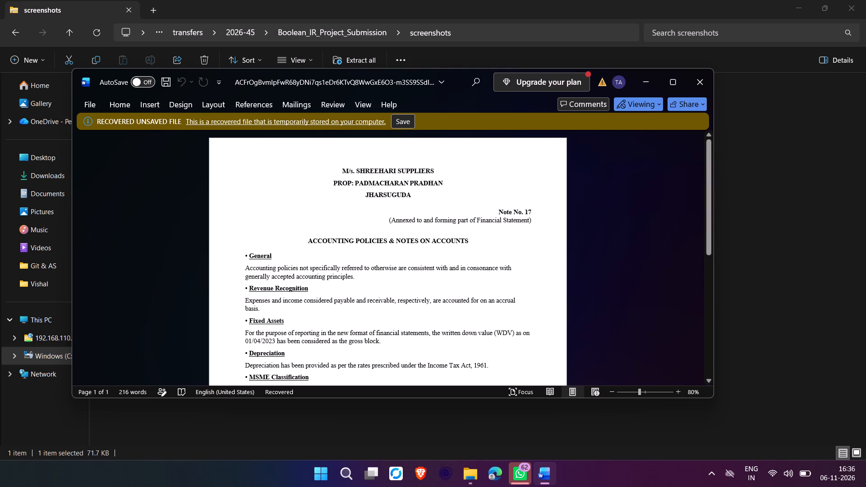
pyautogui.scroll(-4, 454, 207)
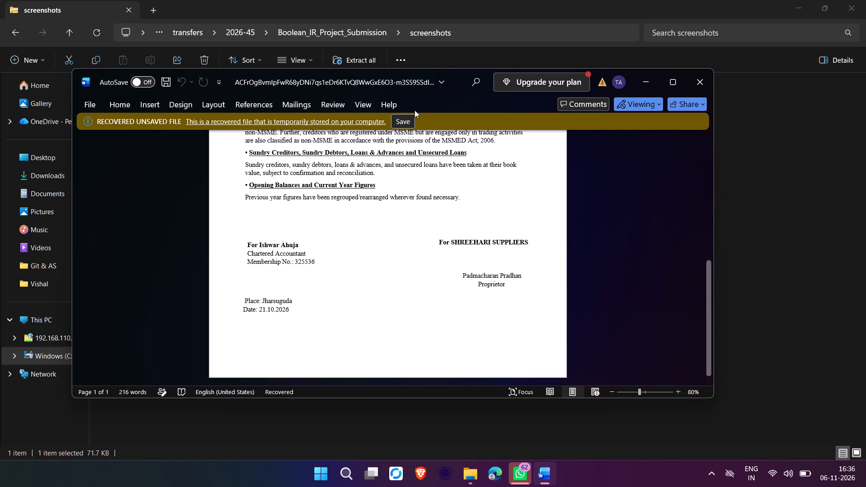
pyautogui.click(398, 125)
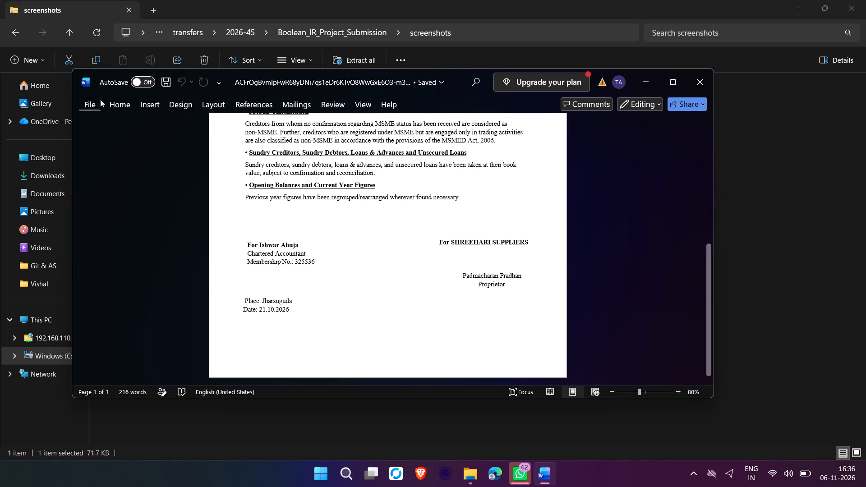
# Create a new blank document and close the recovered accounting policies document.
pyautogui.click(89, 107)
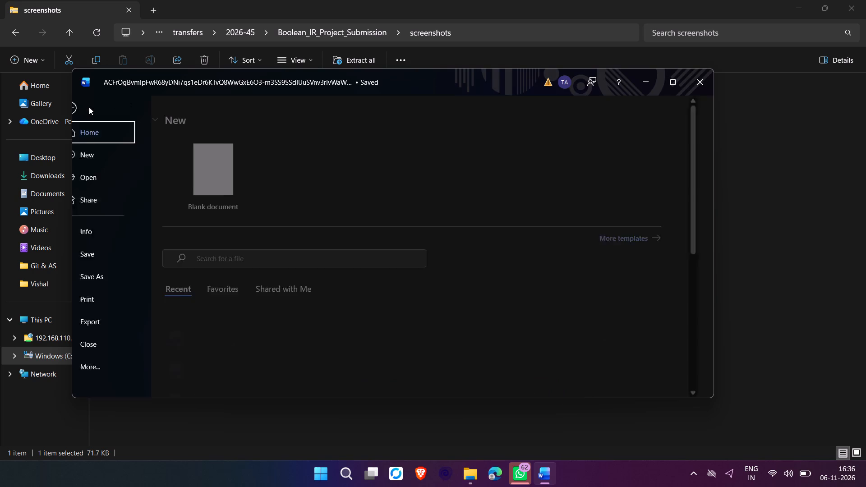
pyautogui.click(234, 155)
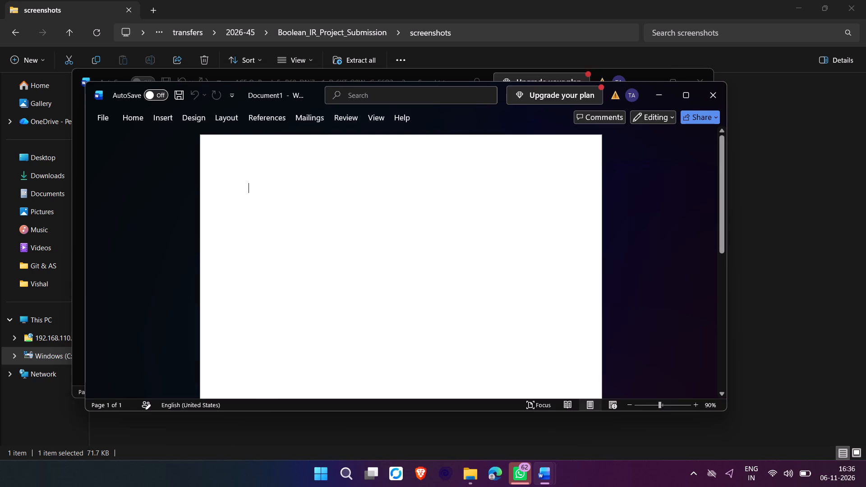
pyautogui.click(417, 72)
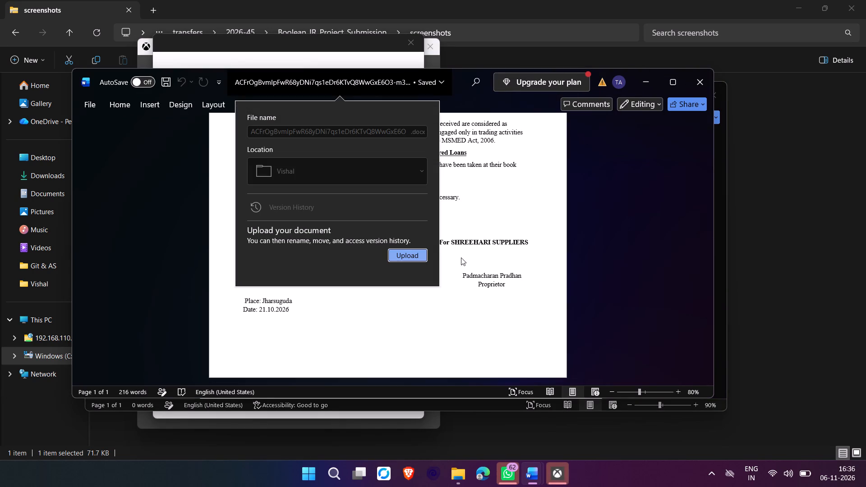
pyautogui.click(699, 80)
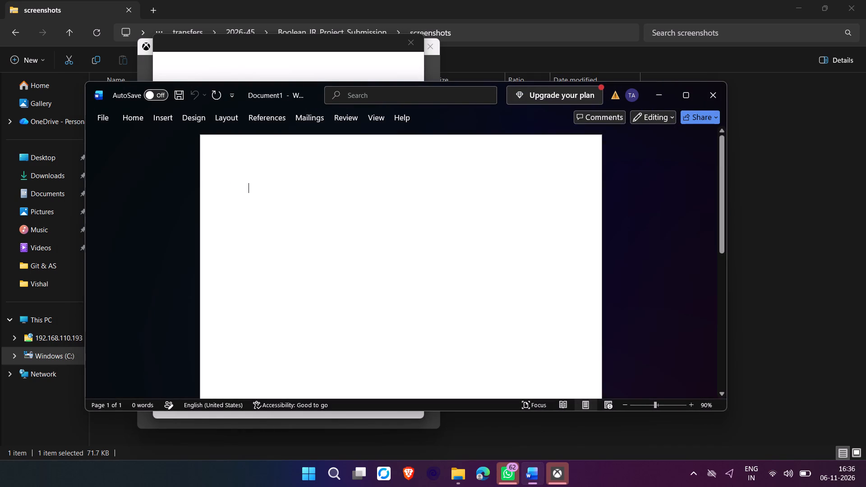
# Copy the search-results image from the screenshots folder in File Explorer and paste it into the blank Word document.
pyautogui.click(728, 187)
pyautogui.click(772, 153)
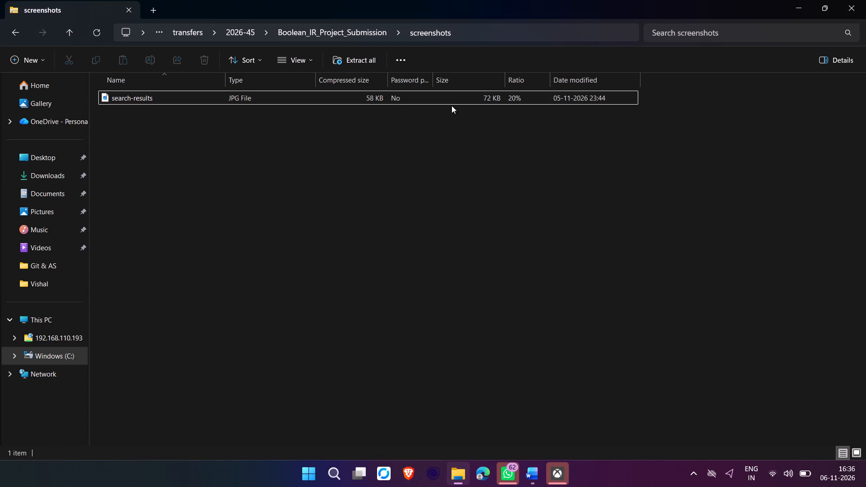
pyautogui.click(397, 102)
pyautogui.rightClick(397, 102)
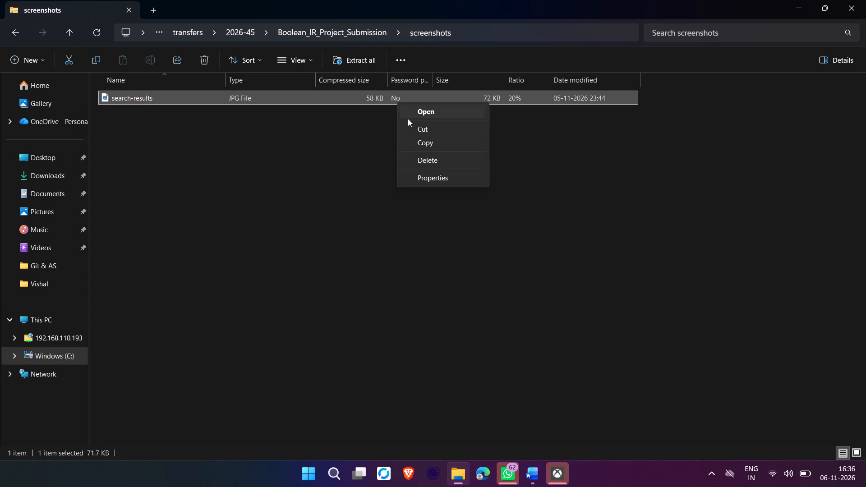
pyautogui.click(436, 145)
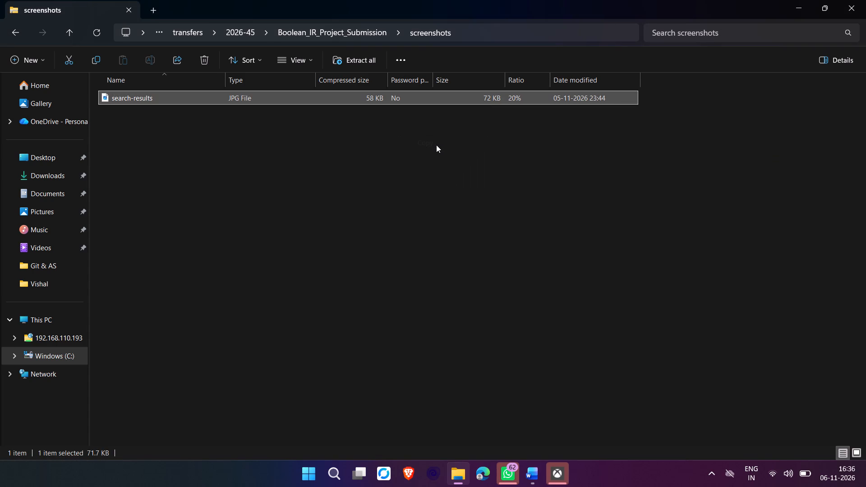
pyautogui.click(539, 486)
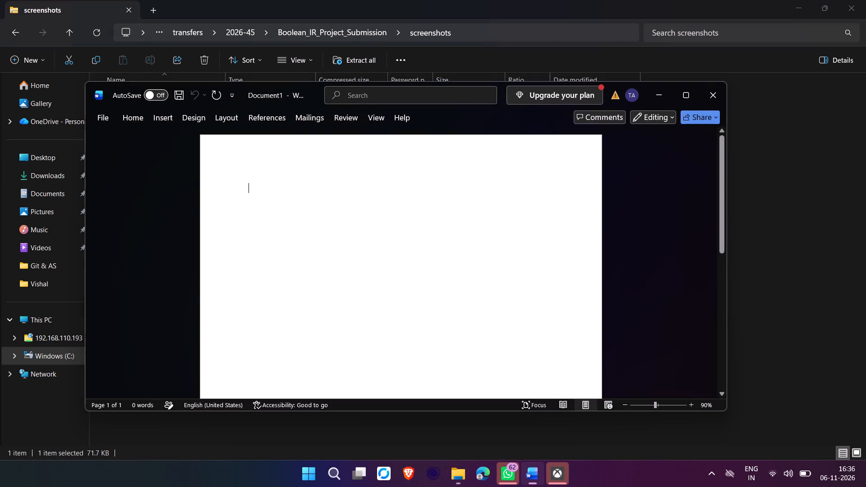
pyautogui.click(452, 312)
pyautogui.hotkey('ctrl', 'v')
# Maximise the document window and enlarge the pasted screenshot proportionally until it reaches the page's right edge.
pyautogui.scroll(5, 487, 273)
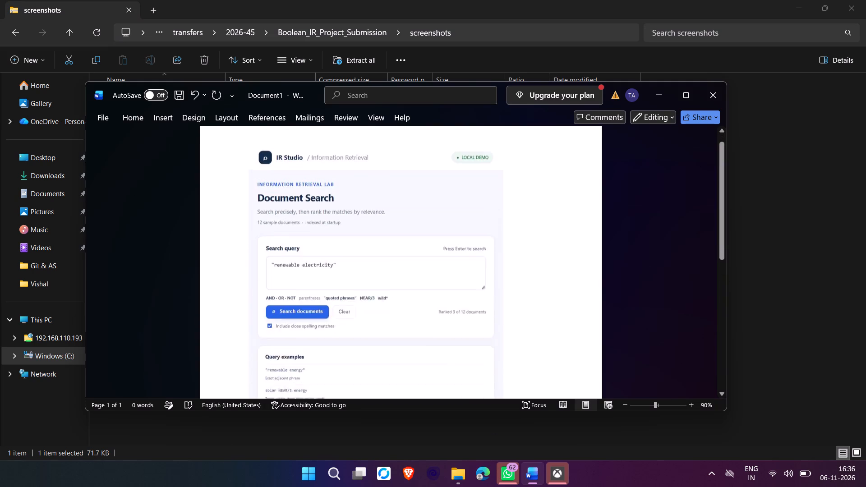
pyautogui.scroll(-1, 487, 273)
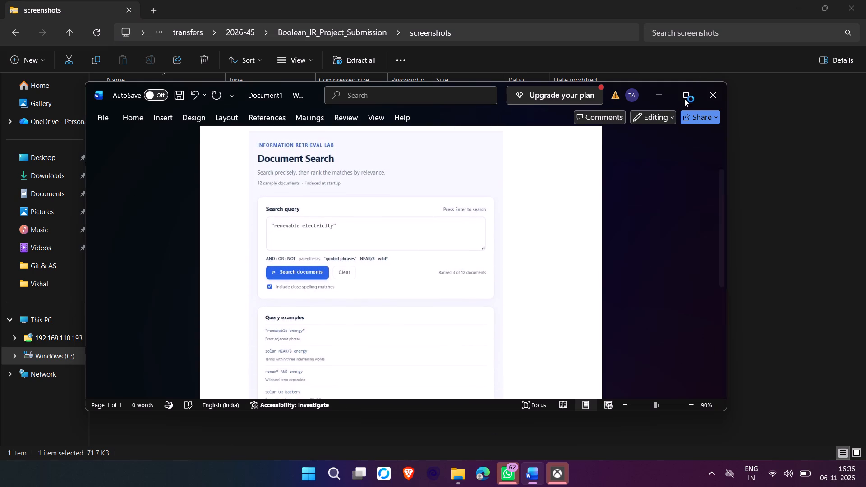
pyautogui.click(684, 99)
pyautogui.scroll(6, 394, 161)
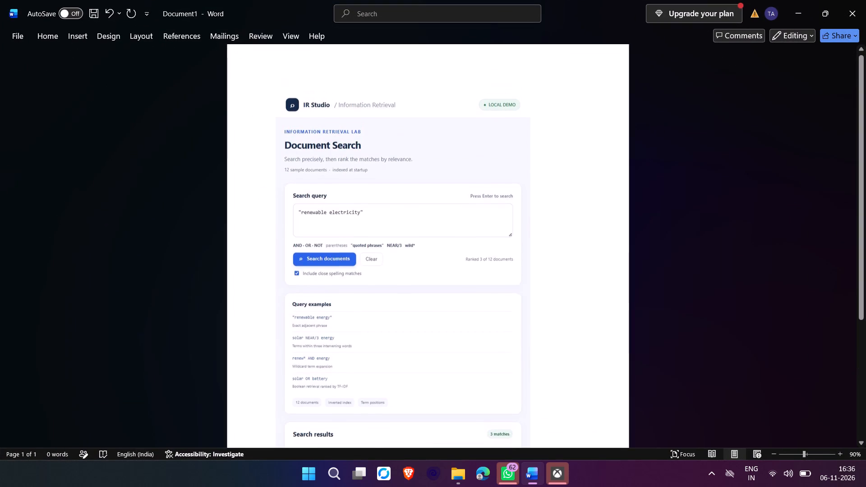
pyautogui.click(307, 178)
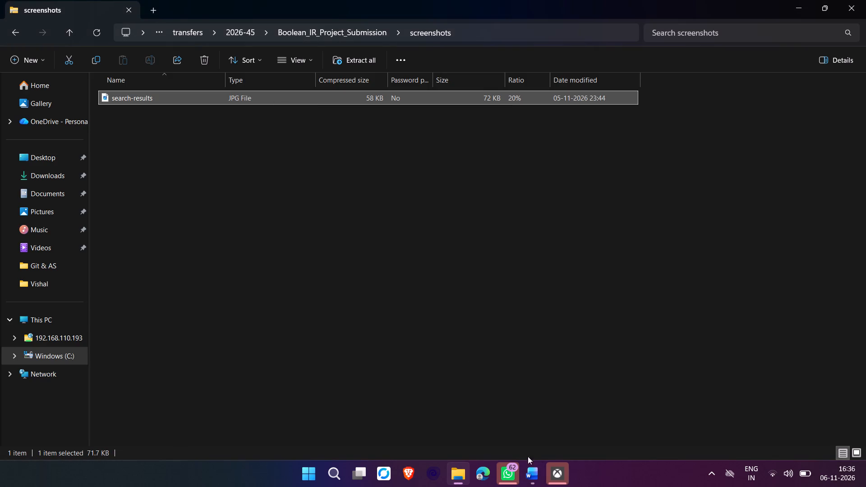
pyautogui.click(534, 471)
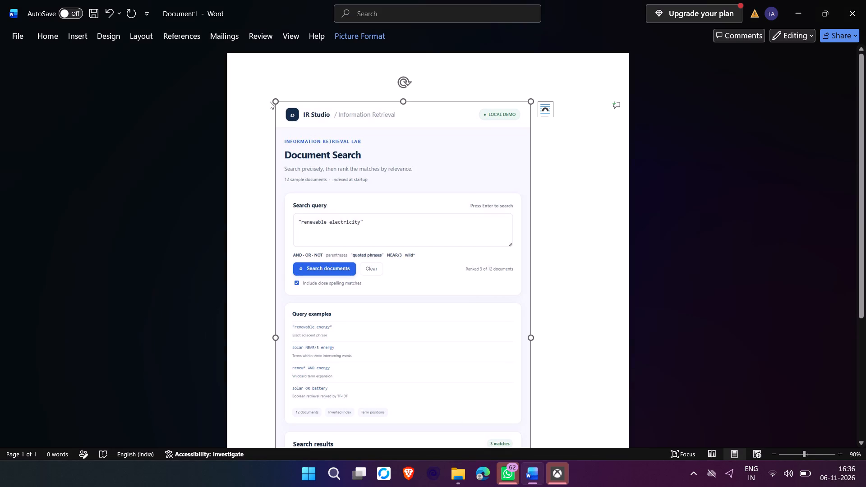
pyautogui.moveTo(276, 100); pyautogui.dragTo(217, 49)
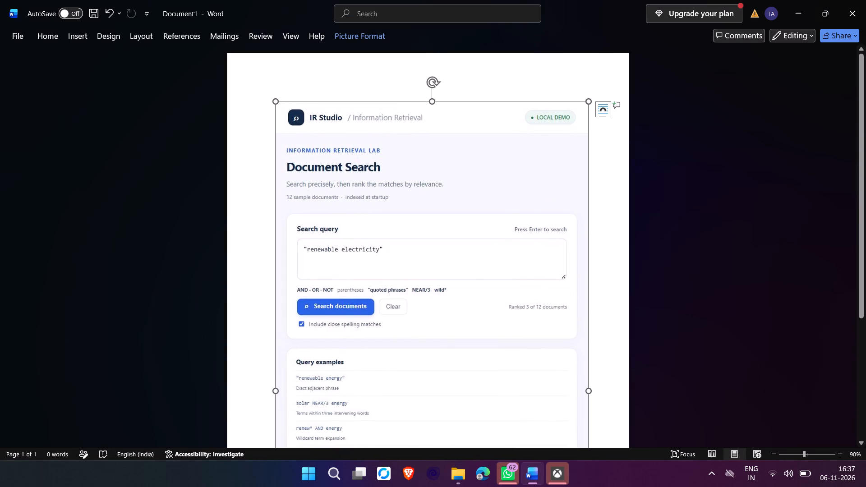
pyautogui.moveTo(433, 105); pyautogui.dragTo(399, 97)
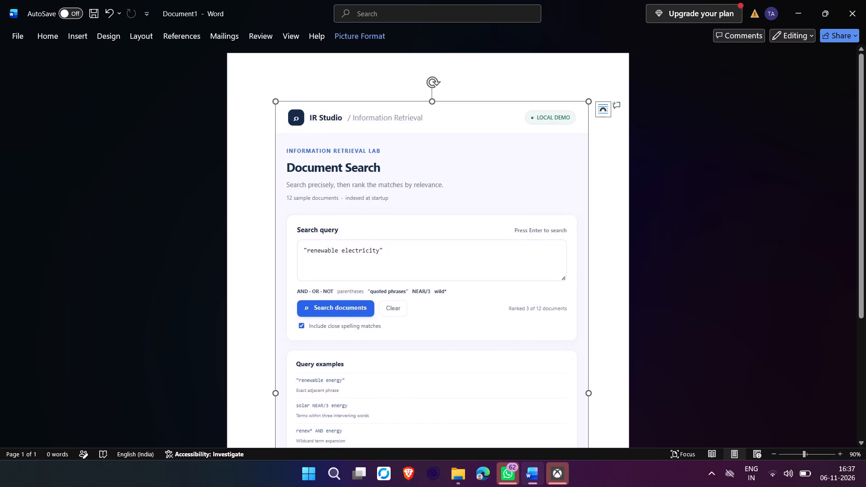
pyautogui.moveTo(436, 107); pyautogui.dragTo(394, 98)
pyautogui.moveTo(278, 103); pyautogui.dragTo(235, 76)
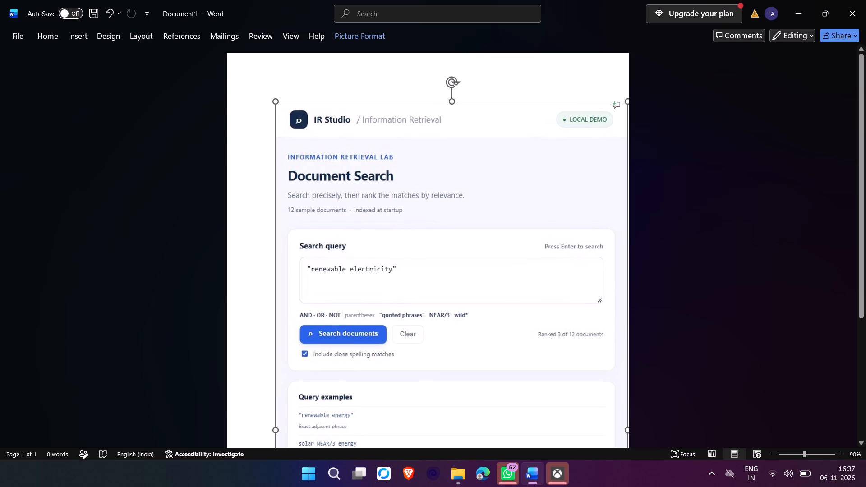
pyautogui.moveTo(235, 76); pyautogui.dragTo(234, 76)
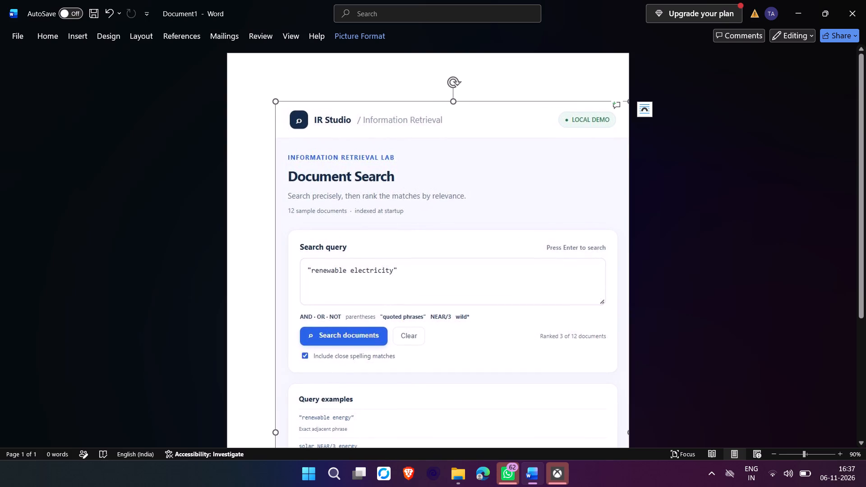
# Set the picture's text wrapping to In Front of Text and move it to the page's left edge, slightly below the top.
pyautogui.rightClick(464, 116)
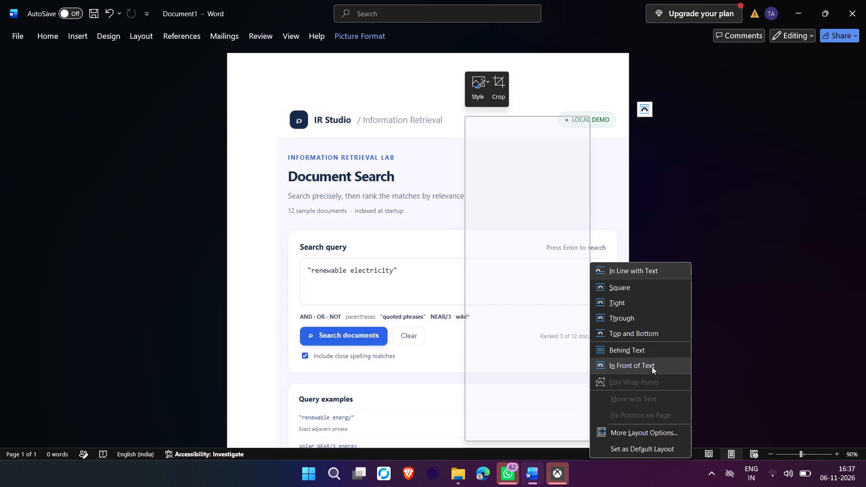
pyautogui.click(653, 372)
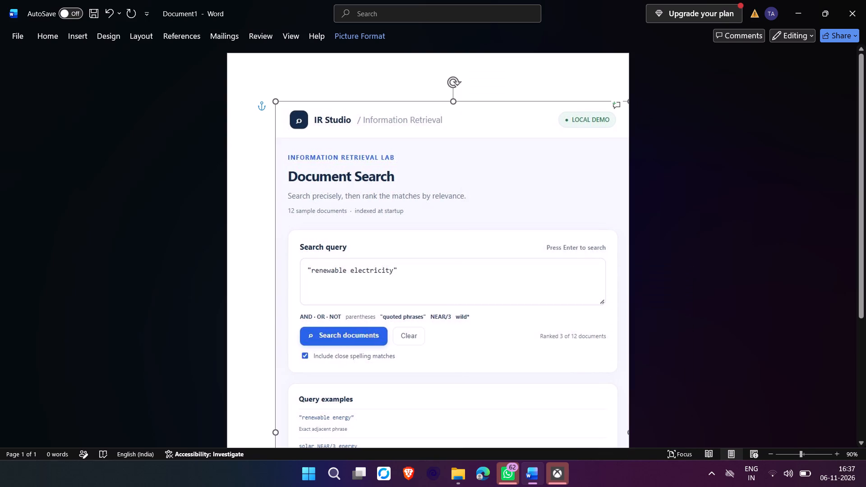
pyautogui.moveTo(454, 103); pyautogui.dragTo(441, 101)
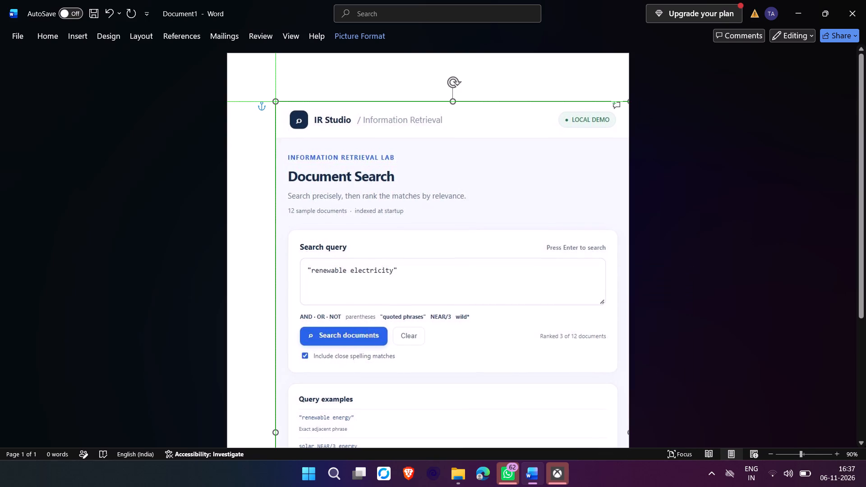
pyautogui.moveTo(441, 101); pyautogui.dragTo(364, 102)
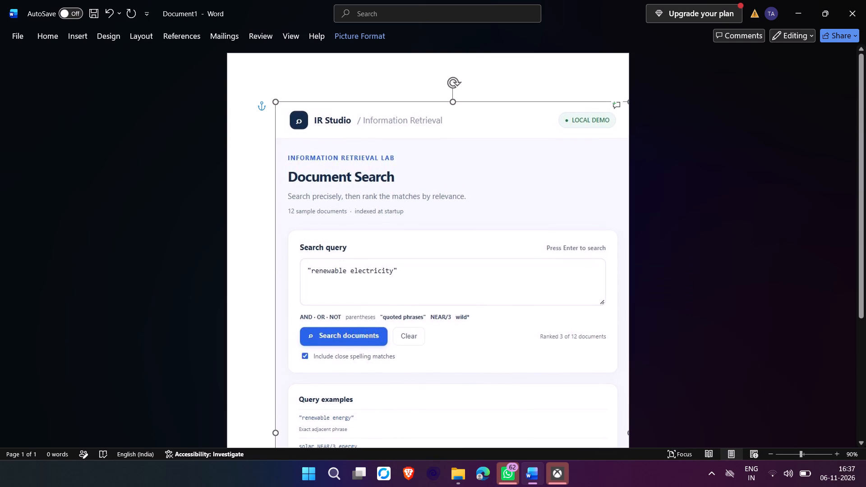
pyautogui.moveTo(456, 109); pyautogui.dragTo(404, 61)
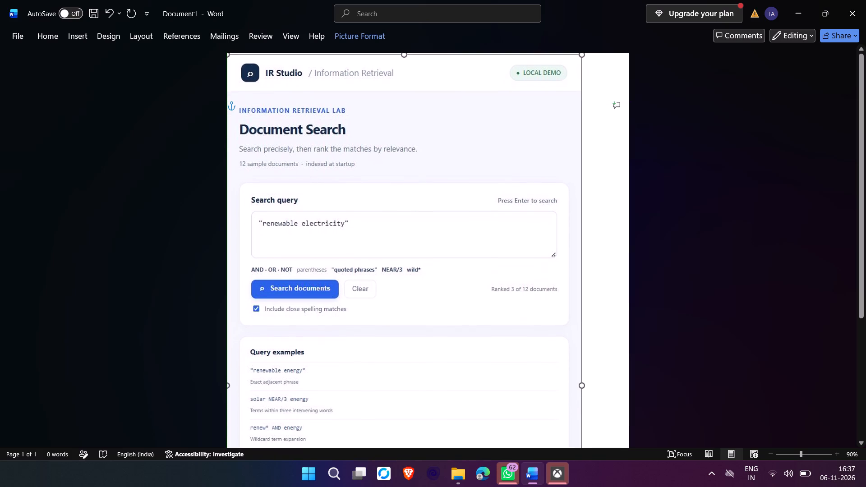
pyautogui.moveTo(404, 61); pyautogui.dragTo(405, 57)
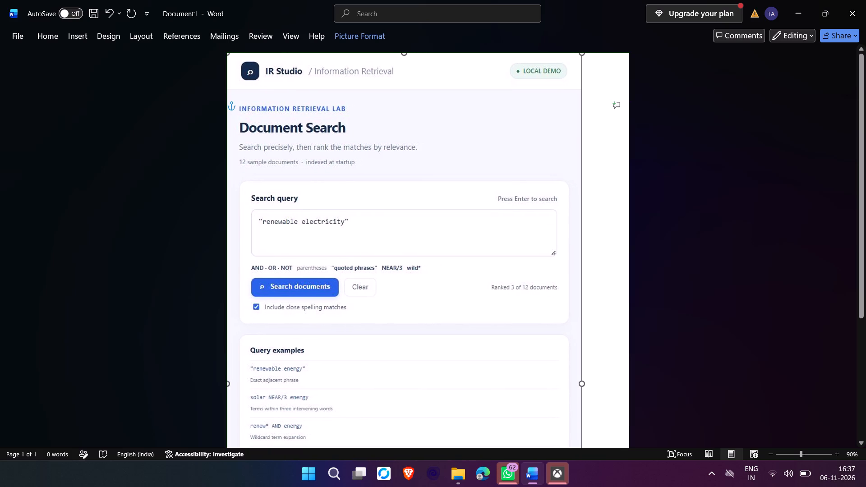
pyautogui.moveTo(405, 57); pyautogui.dragTo(408, 78)
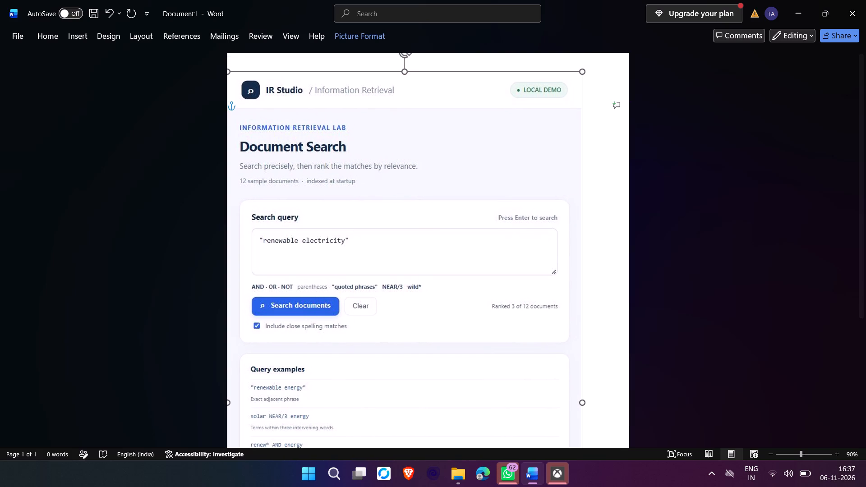
pyautogui.moveTo(408, 78); pyautogui.dragTo(408, 76)
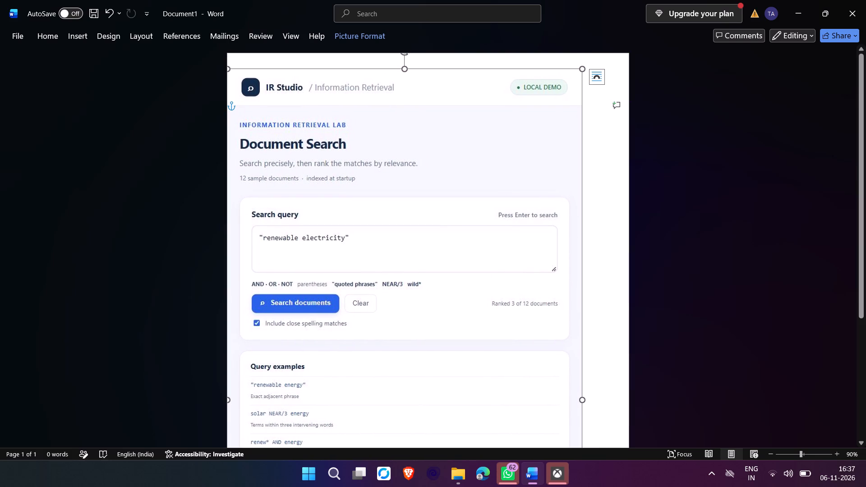
# Enlarge the picture proportionally from its upper-right corner so it nearly spans the page width, and check its lower part.
pyautogui.moveTo(582, 71); pyautogui.dragTo(609, 64)
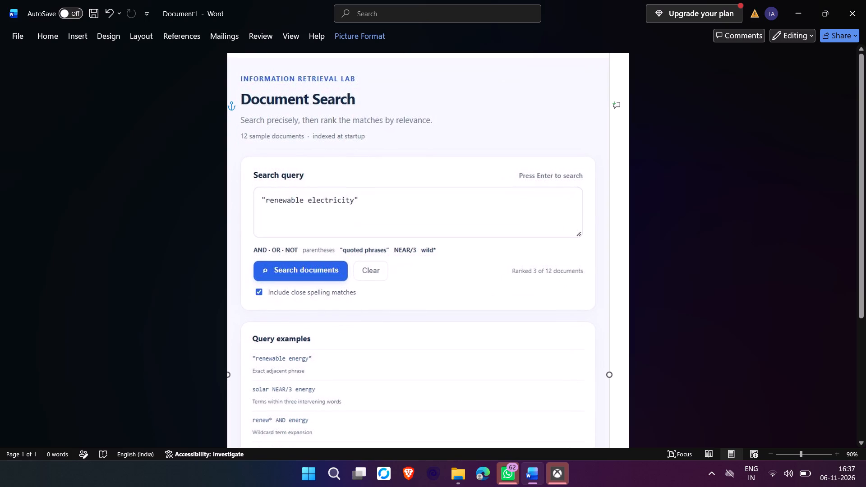
pyautogui.moveTo(609, 64); pyautogui.dragTo(607, 66)
pyautogui.scroll(-5, 702, 227)
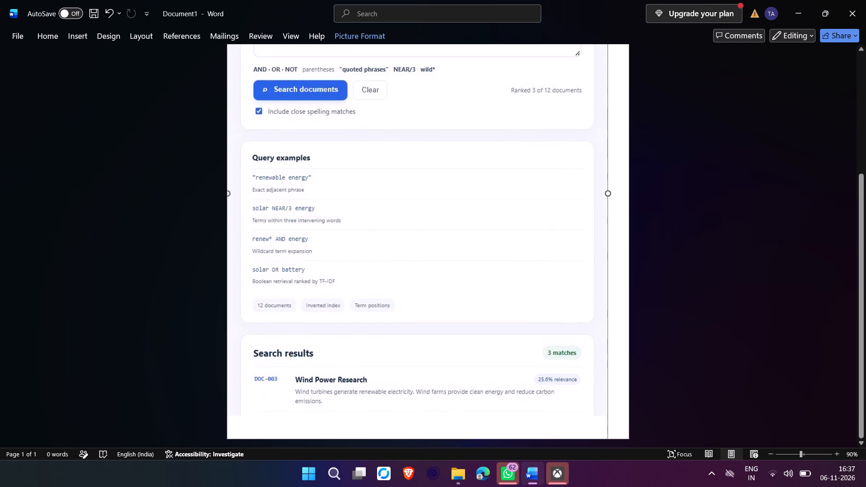
pyautogui.scroll(-5, 702, 227)
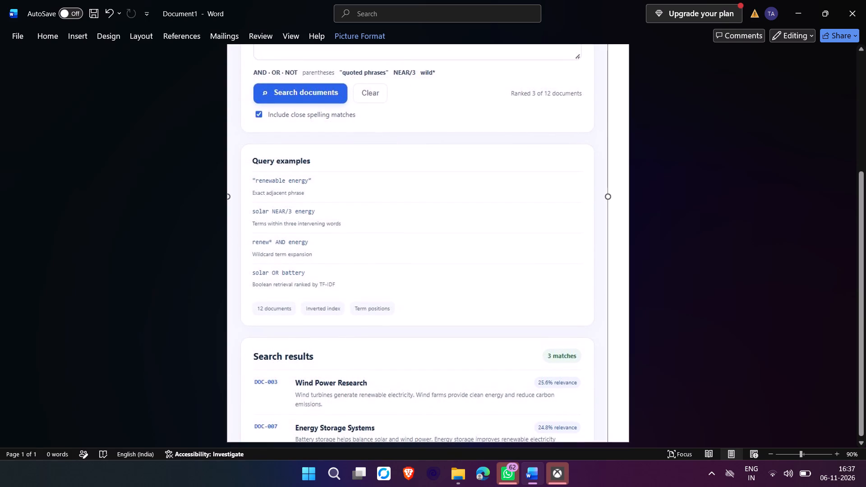
pyautogui.scroll(4, 606, 193)
pyautogui.scroll(1, 614, 153)
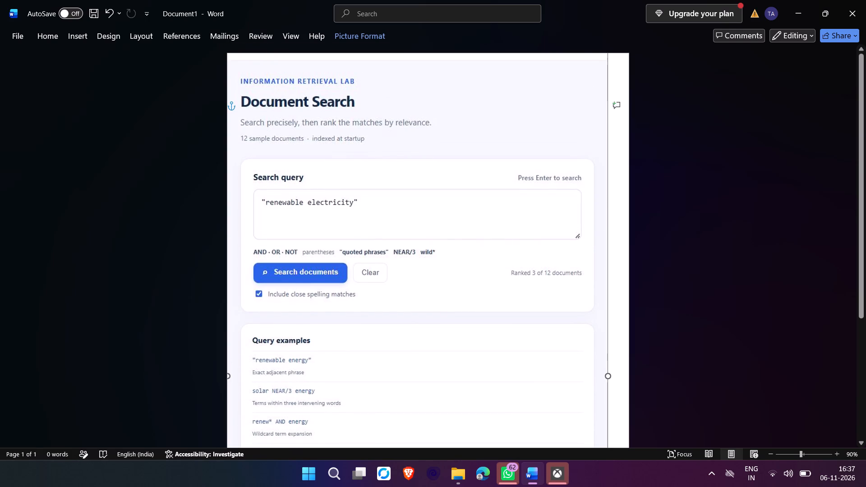
# Shrink the picture proportionally from its upper-right corner, reposition it just below the page top with a small left margin, and check its lower part.
pyautogui.moveTo(584, 118); pyautogui.dragTo(584, 162)
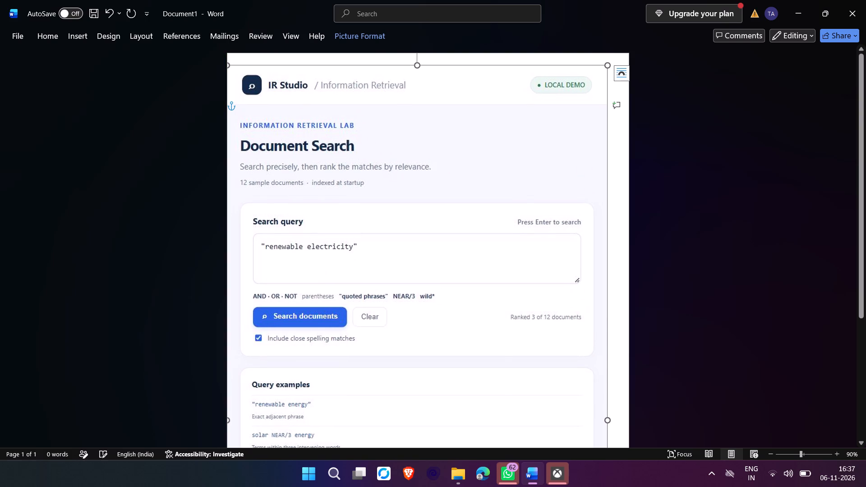
pyautogui.moveTo(607, 64); pyautogui.dragTo(576, 97)
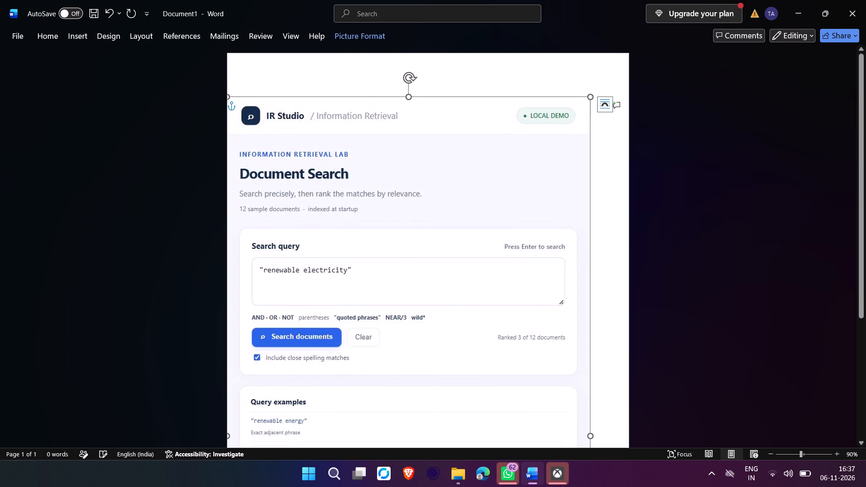
pyautogui.moveTo(505, 111); pyautogui.dragTo(518, 76)
pyautogui.scroll(-7, 663, 187)
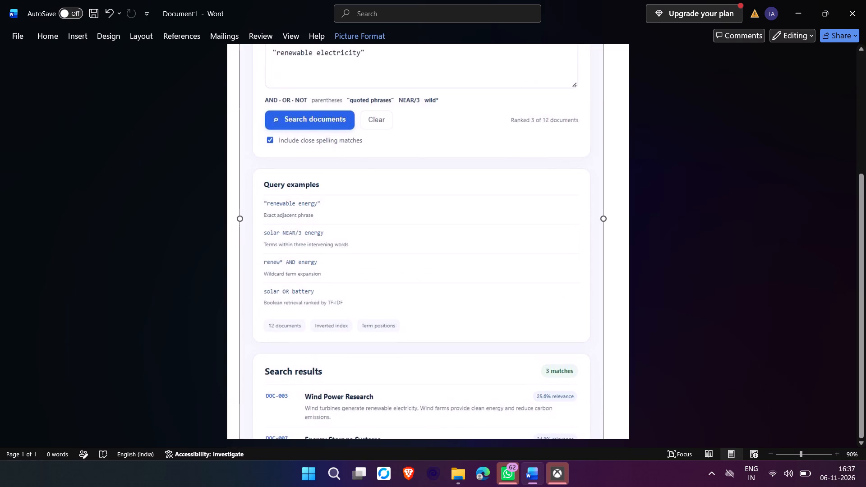
pyautogui.scroll(-1, 663, 187)
# Shrink the picture slightly more from its upper-right corner, move it up a little, and check how its lower part fits the page.
pyautogui.scroll(9, 663, 187)
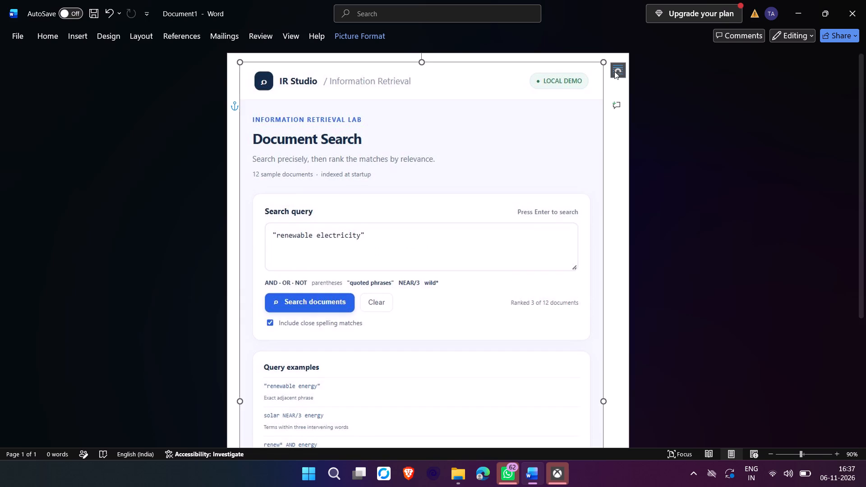
pyautogui.moveTo(601, 64); pyautogui.dragTo(587, 93)
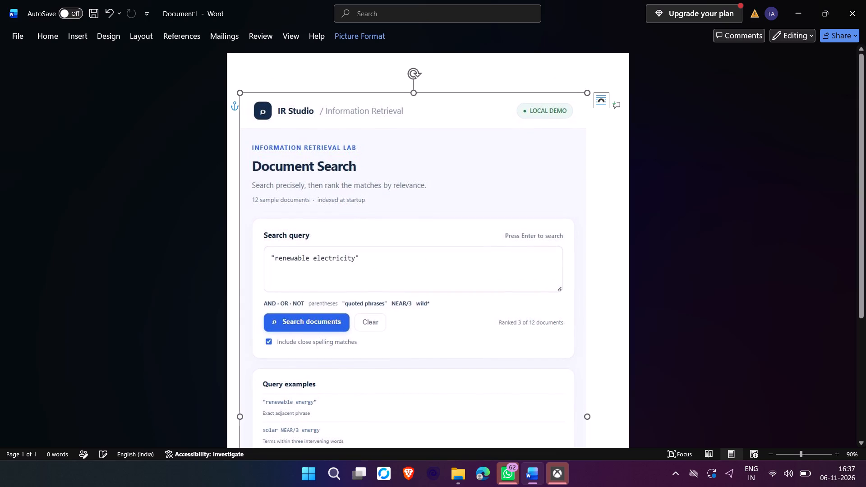
pyautogui.moveTo(569, 186); pyautogui.dragTo(569, 176)
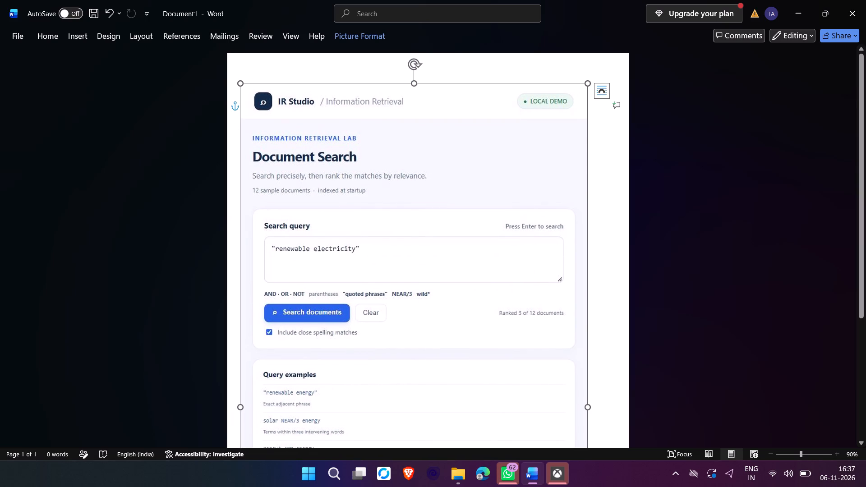
pyautogui.click(686, 171)
pyautogui.scroll(-4, 686, 171)
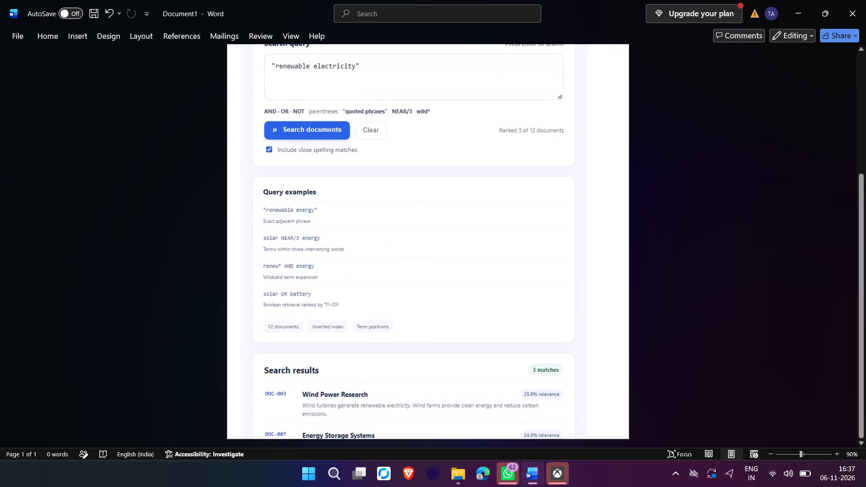
pyautogui.scroll(-6, 686, 171)
# Reduce the picture proportionally twice more from its upper-right corner, and check its lower part against the page bottom.
pyautogui.click(543, 176)
pyautogui.scroll(6, 543, 176)
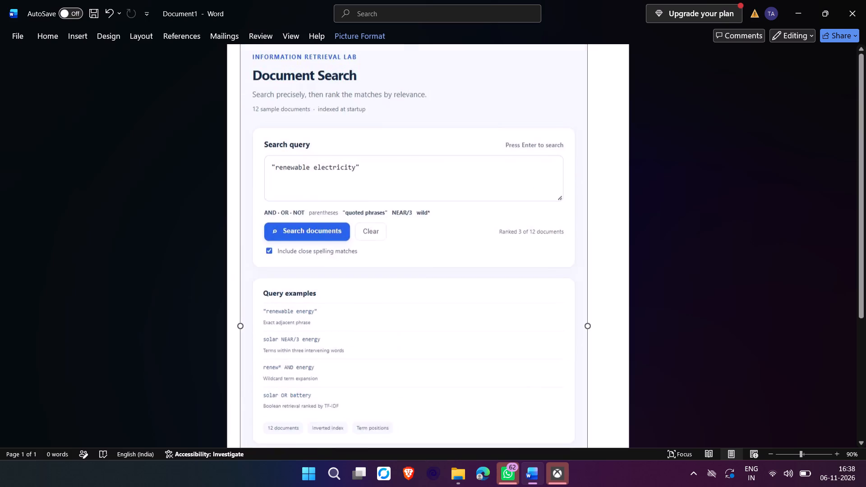
pyautogui.moveTo(586, 81); pyautogui.dragTo(582, 92)
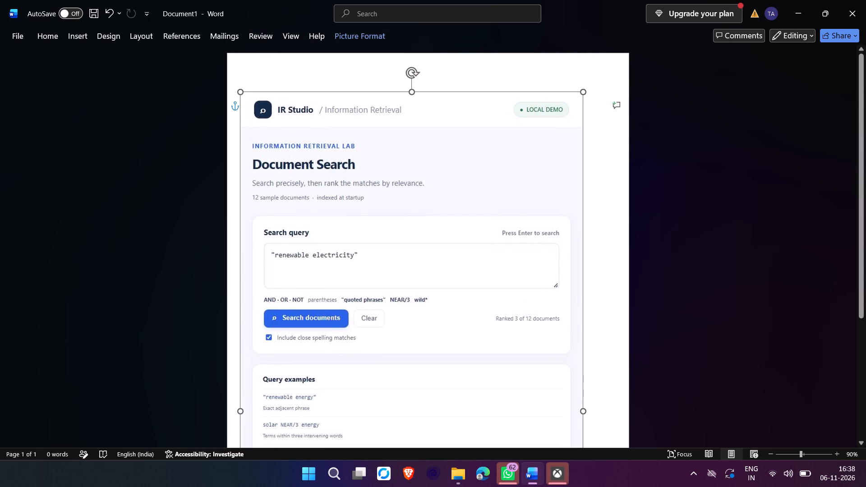
pyautogui.moveTo(582, 92); pyautogui.dragTo(576, 103)
pyautogui.click(677, 158)
pyautogui.scroll(-3, 677, 158)
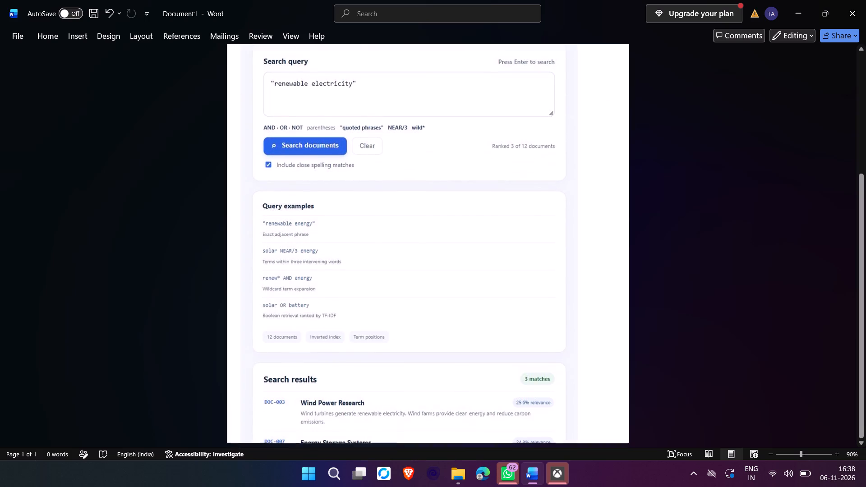
pyautogui.scroll(-1, 677, 158)
pyautogui.scroll(-9, 685, 107)
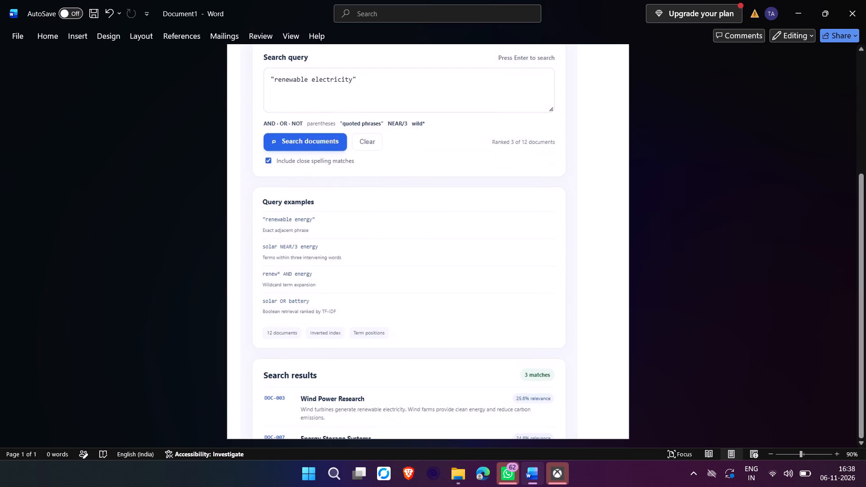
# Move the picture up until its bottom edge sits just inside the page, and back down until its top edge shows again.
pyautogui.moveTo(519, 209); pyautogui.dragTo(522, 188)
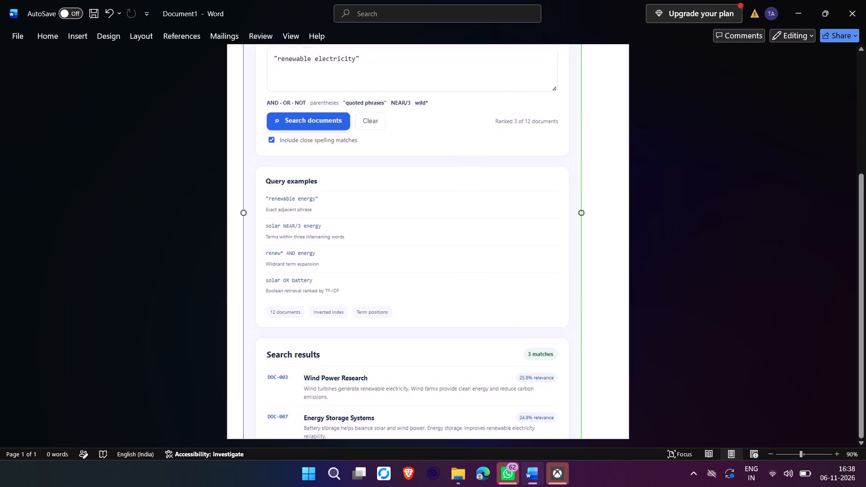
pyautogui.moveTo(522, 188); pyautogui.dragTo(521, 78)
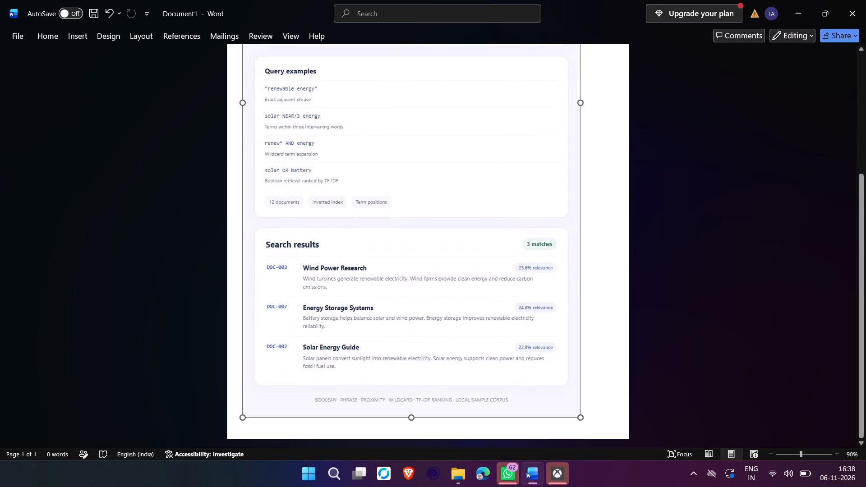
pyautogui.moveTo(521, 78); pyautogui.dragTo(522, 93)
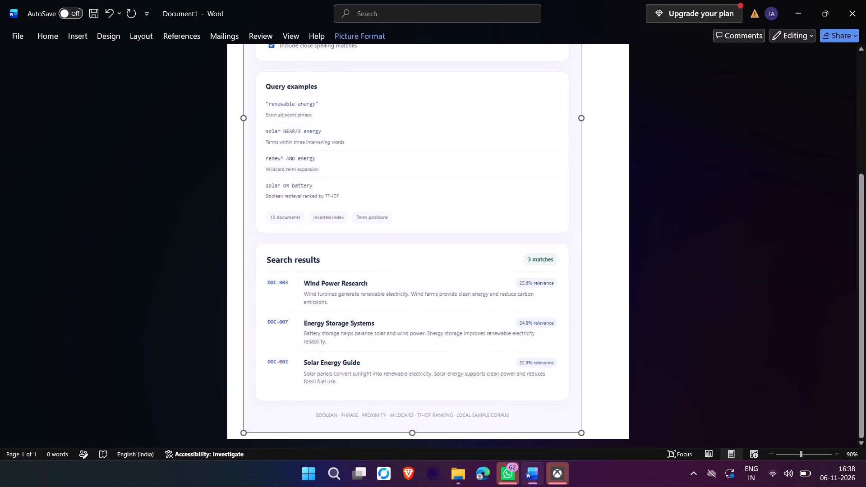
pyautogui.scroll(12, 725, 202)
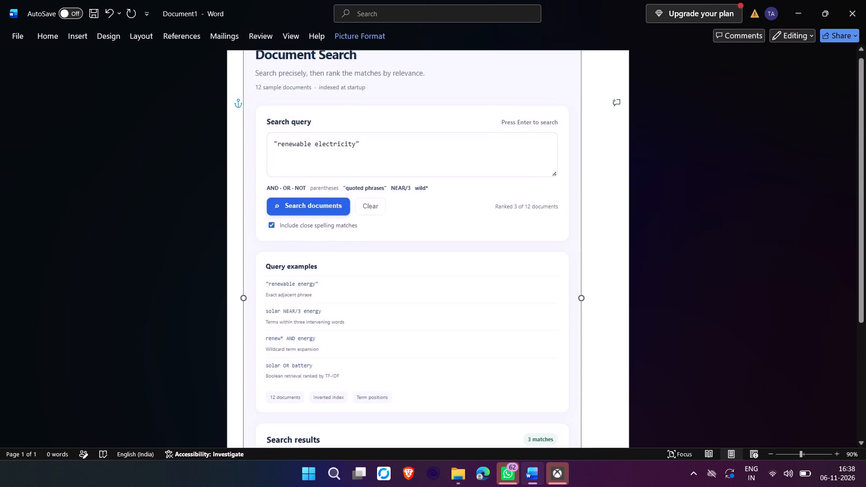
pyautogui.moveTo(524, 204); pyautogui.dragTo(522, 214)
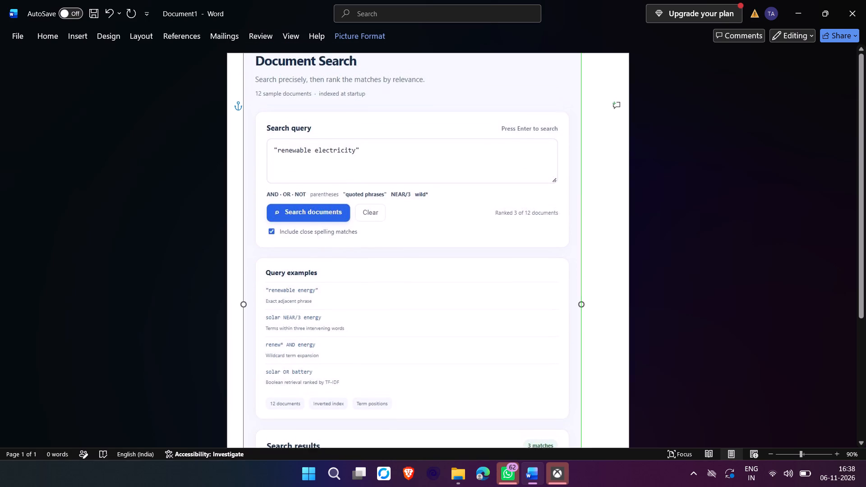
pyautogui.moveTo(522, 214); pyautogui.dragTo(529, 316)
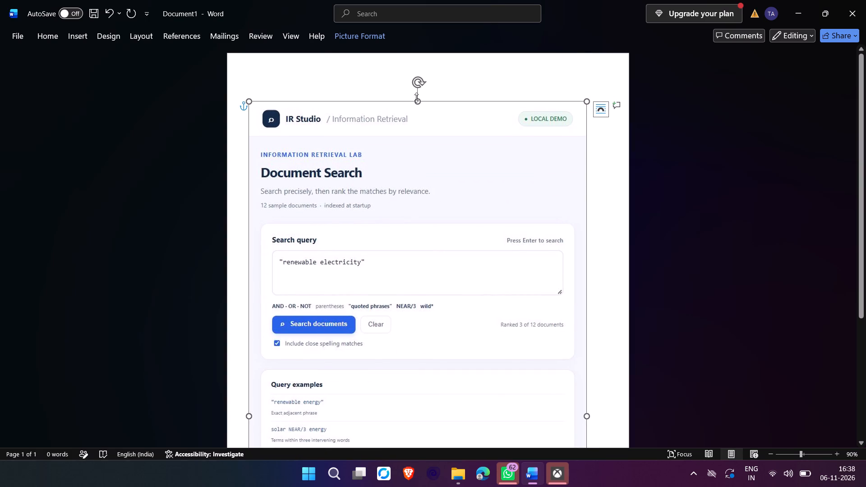
# Reduce only the picture's height from its top edge, keeping the width, and move the picture up to just below the page top.
pyautogui.moveTo(417, 101); pyautogui.dragTo(426, 161)
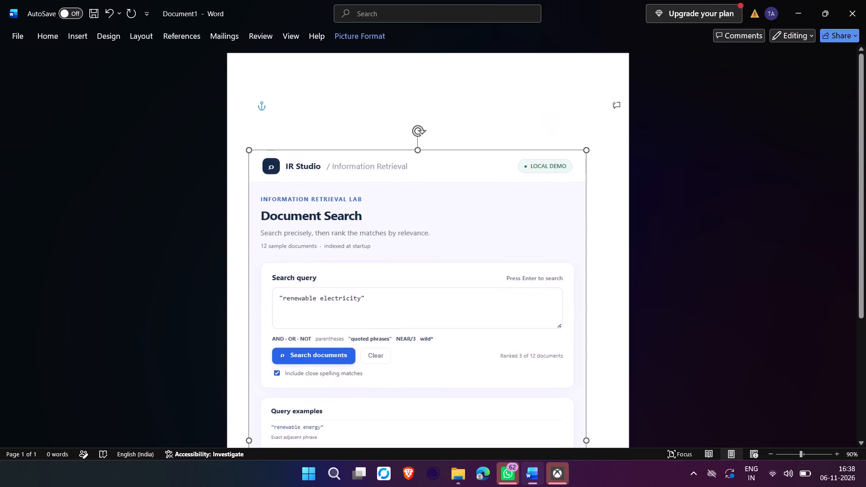
pyautogui.moveTo(426, 161); pyautogui.dragTo(428, 175)
pyautogui.scroll(-5, 619, 214)
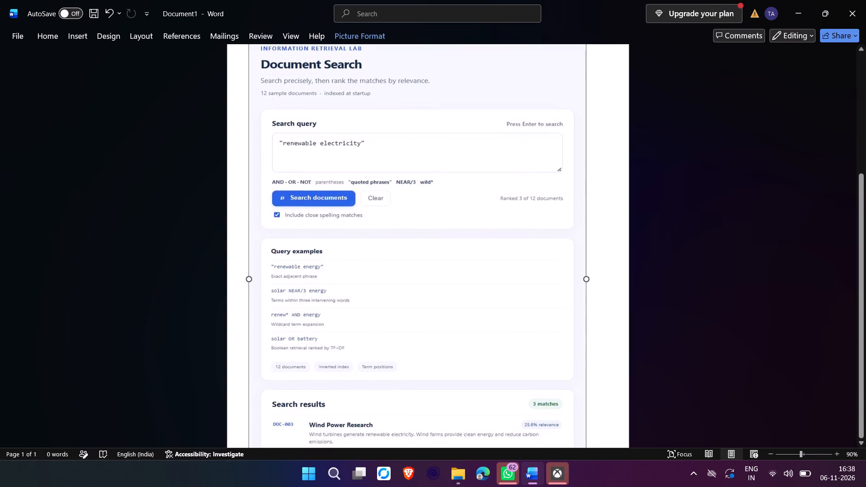
pyautogui.scroll(-2, 664, 232)
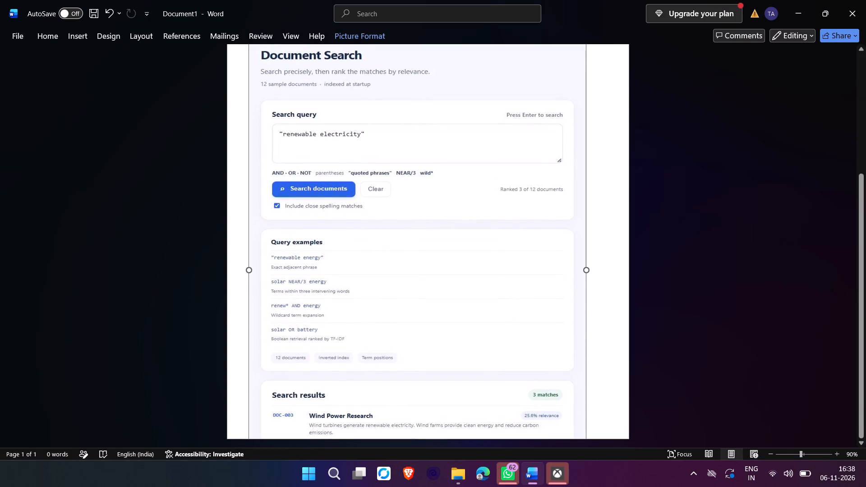
pyautogui.scroll(-2, 664, 232)
pyautogui.scroll(-11, 548, 253)
pyautogui.scroll(8, 553, 237)
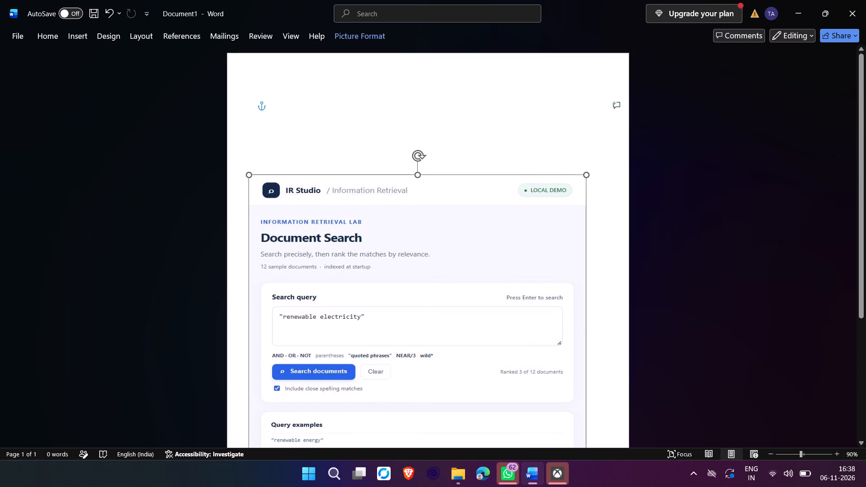
pyautogui.moveTo(424, 186); pyautogui.dragTo(417, 70)
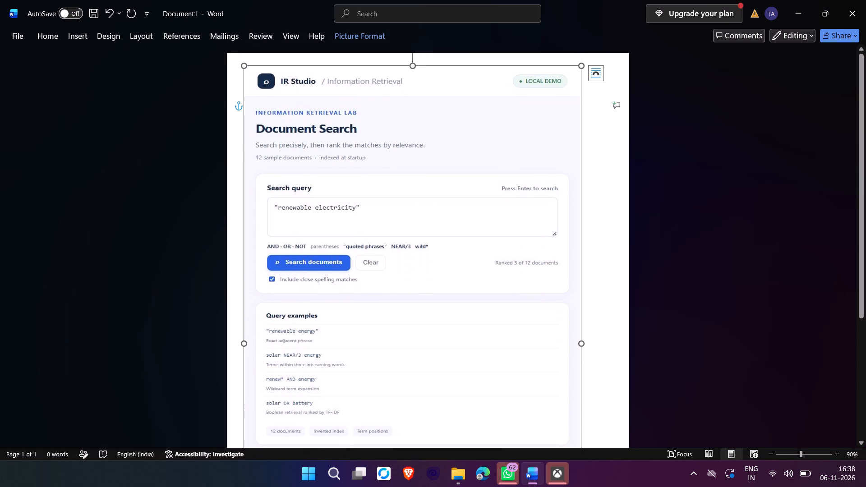
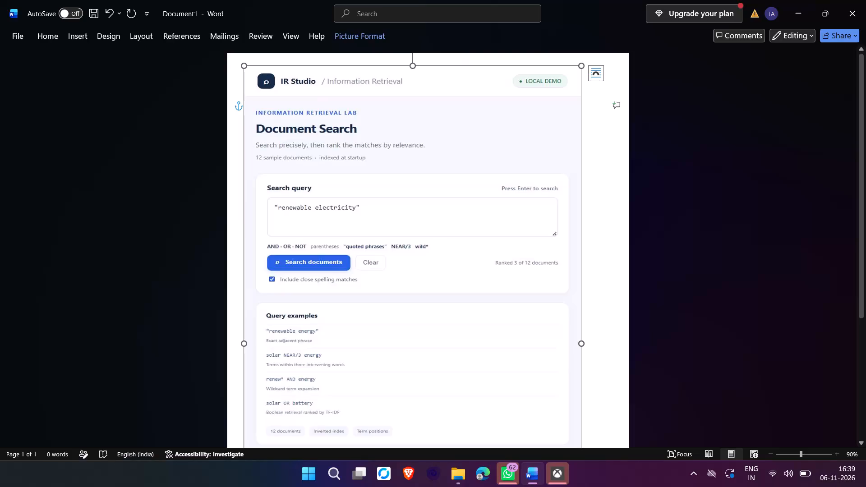
# Switch to File Explorer and open the Boolean_IR_Project_Report Word document from the Boolean_IR_Project_Submission folder.
pyautogui.click(458, 486)
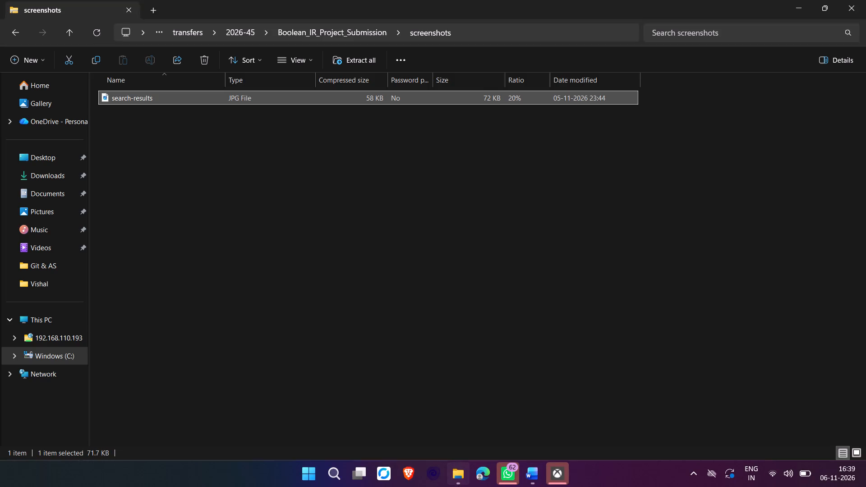
pyautogui.click(11, 27)
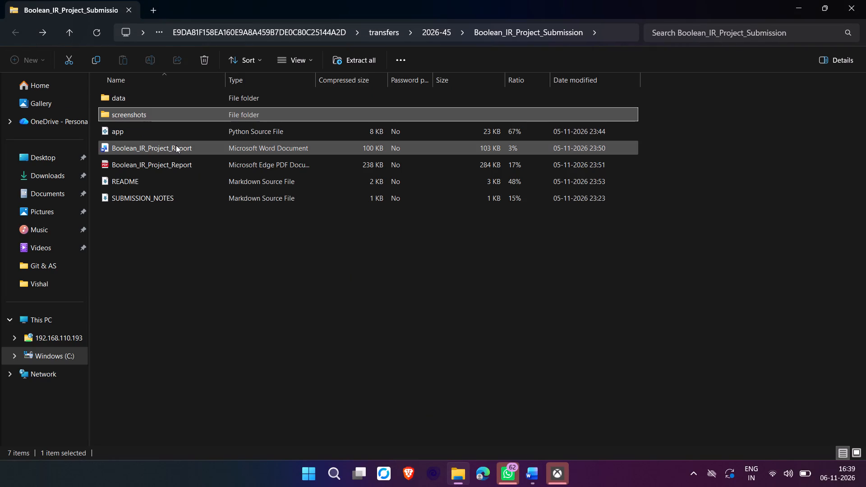
pyautogui.doubleClick(176, 145)
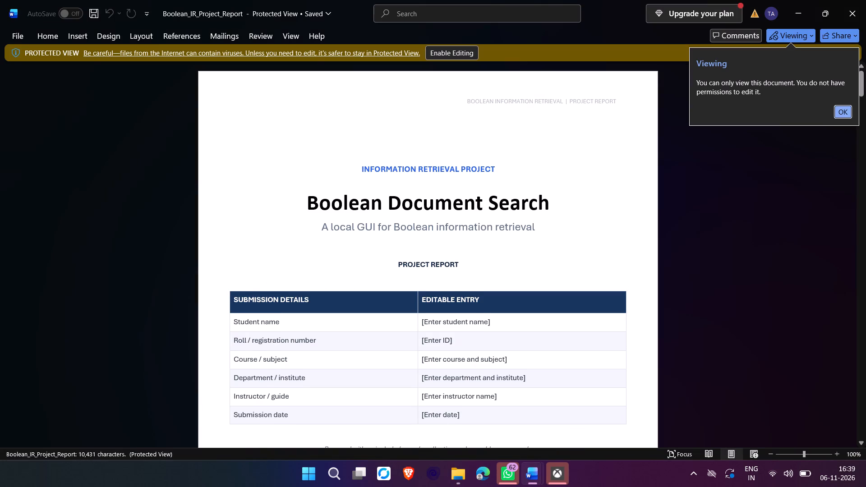
# Look through the report's cover page and the project overview pages that follow it.
pyautogui.scroll(-5, 683, 301)
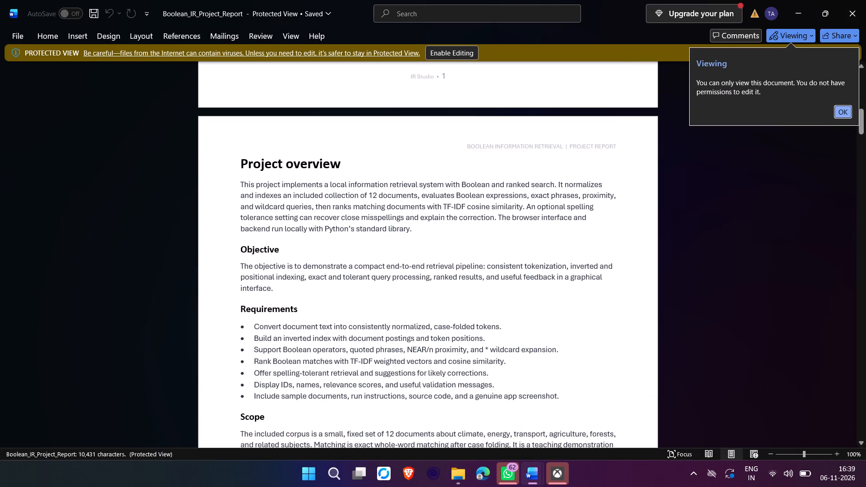
pyautogui.scroll(-11, 683, 301)
pyautogui.scroll(12, 683, 301)
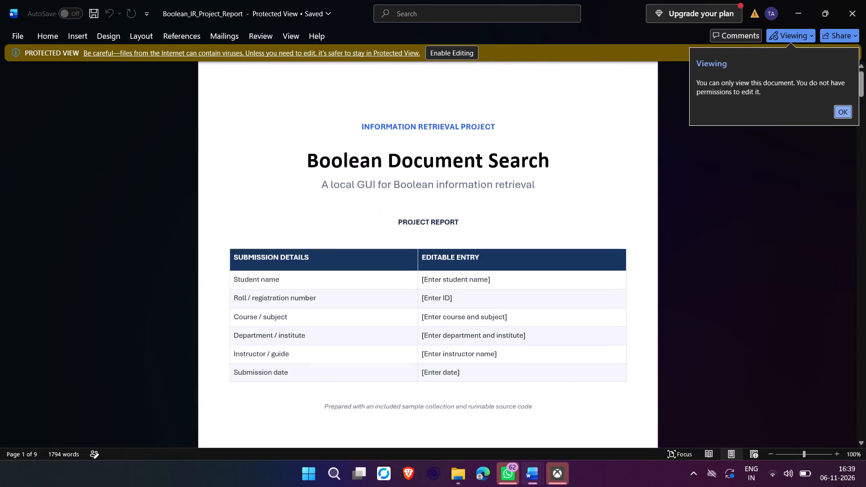
pyautogui.scroll(8, 683, 301)
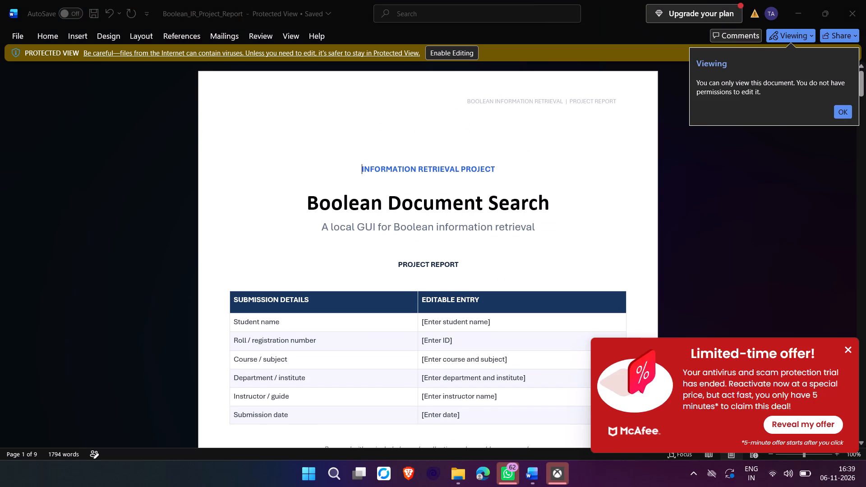
pyautogui.scroll(-1, 481, 298)
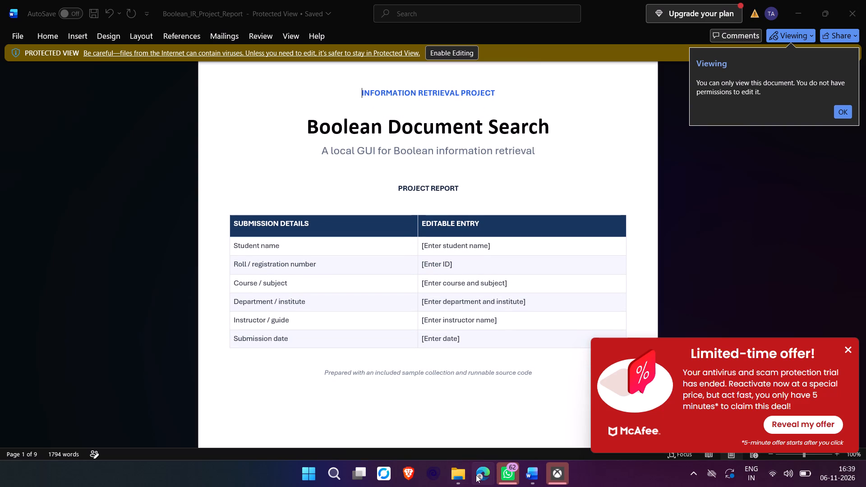
# Close Document1 without saving its changes and return to the Boolean_IR_Project_Report document.
pyautogui.click(464, 473)
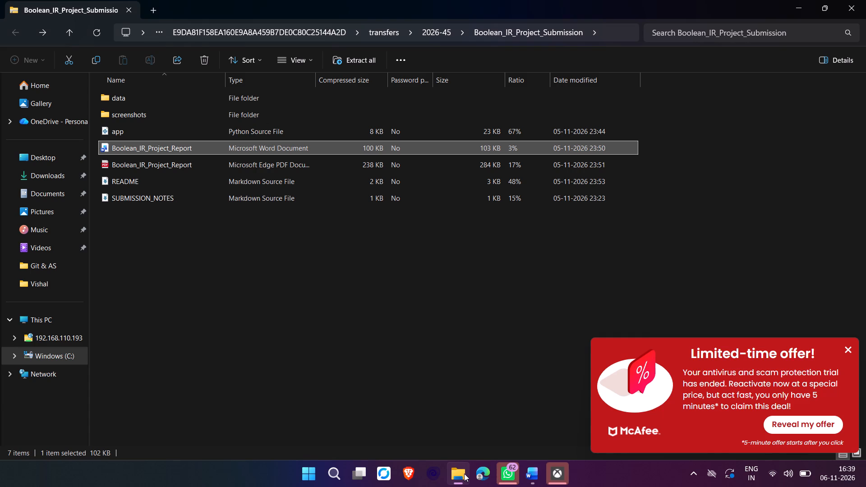
pyautogui.click(537, 471)
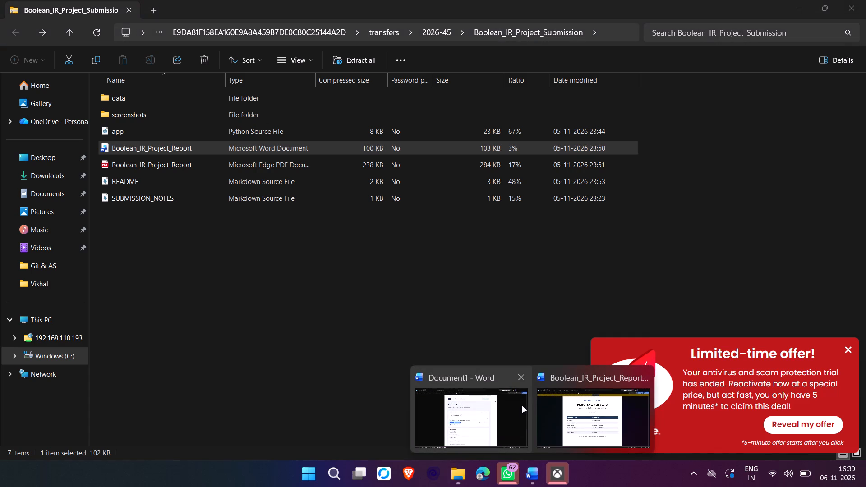
pyautogui.click(521, 373)
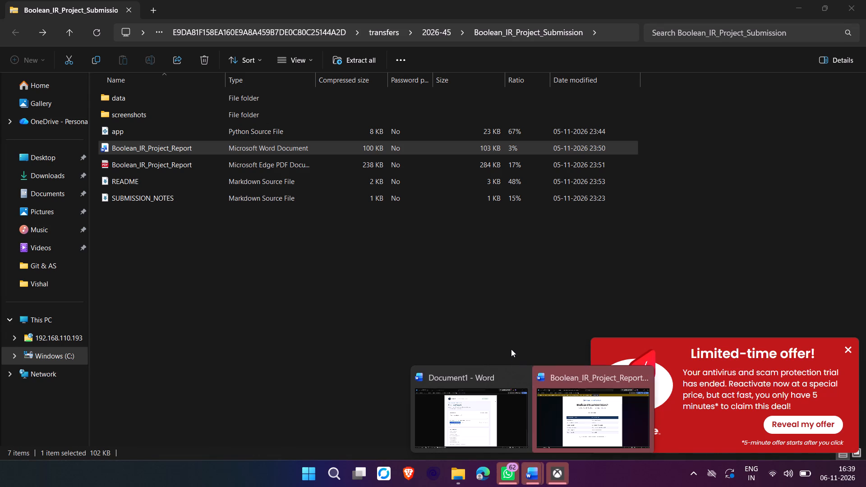
pyautogui.click(504, 379)
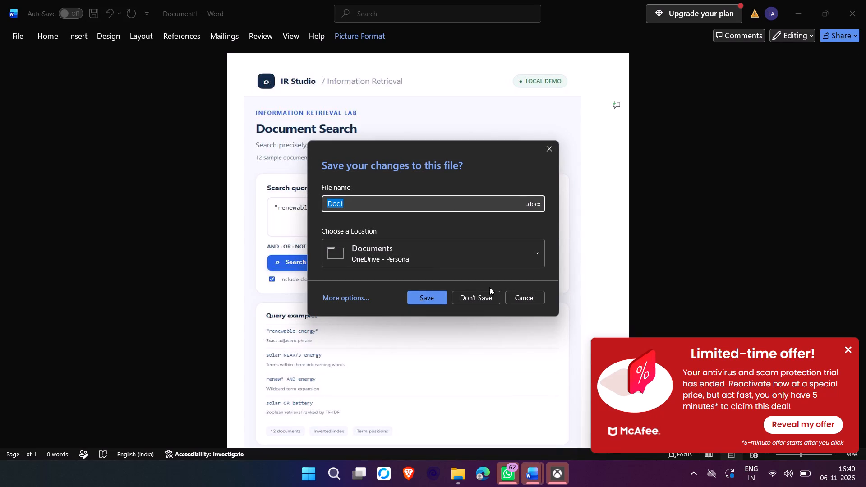
pyautogui.click(488, 292)
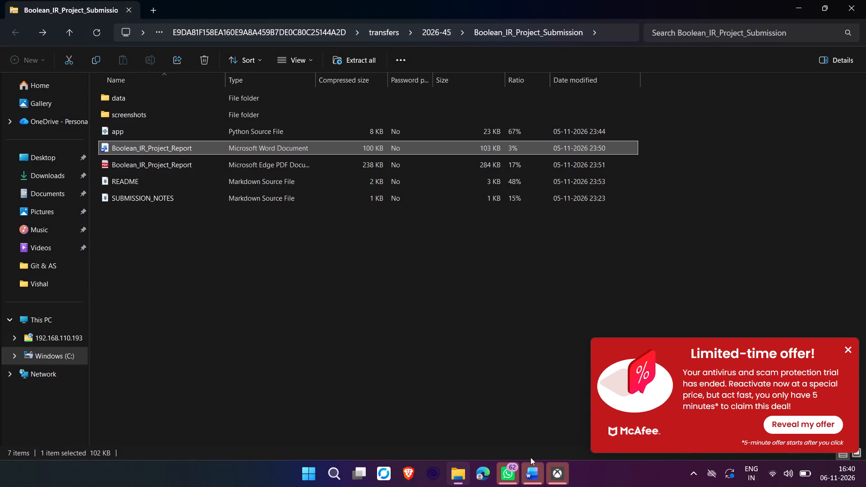
pyautogui.click(537, 470)
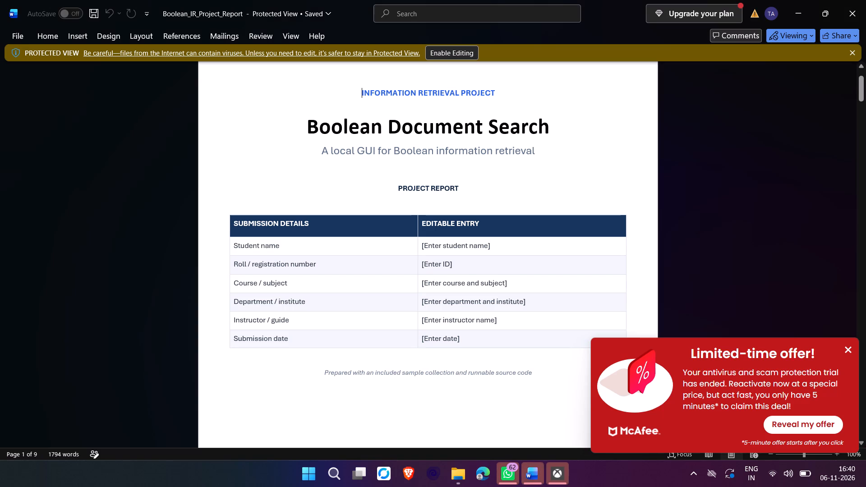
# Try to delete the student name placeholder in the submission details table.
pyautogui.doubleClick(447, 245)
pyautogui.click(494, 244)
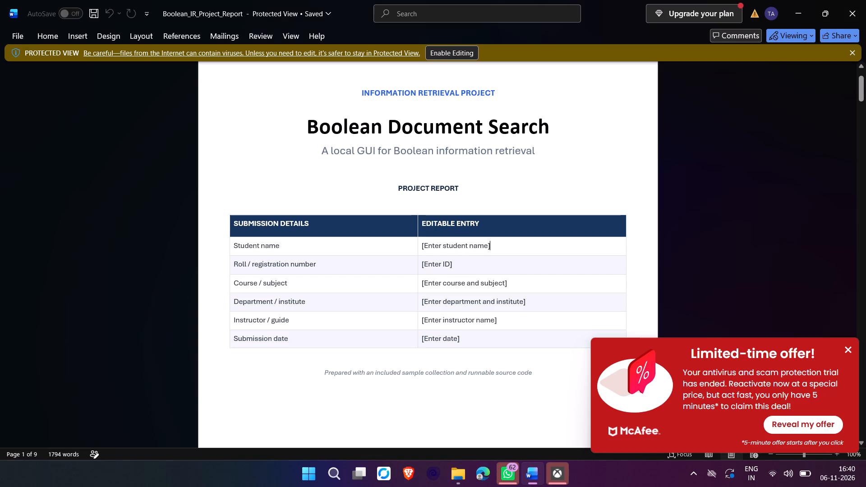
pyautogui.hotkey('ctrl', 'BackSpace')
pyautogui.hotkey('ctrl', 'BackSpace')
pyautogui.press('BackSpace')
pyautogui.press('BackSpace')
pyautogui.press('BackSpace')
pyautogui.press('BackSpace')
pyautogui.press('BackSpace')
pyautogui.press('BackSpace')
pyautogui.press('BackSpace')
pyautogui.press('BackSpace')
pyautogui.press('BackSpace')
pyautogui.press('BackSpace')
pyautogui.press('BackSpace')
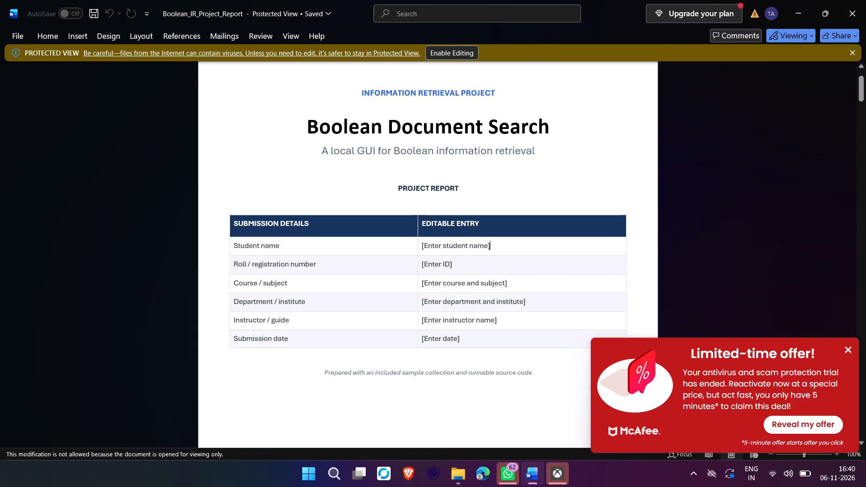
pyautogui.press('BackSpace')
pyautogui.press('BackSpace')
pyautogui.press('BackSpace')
# Enable editing for the report and choose to edit the read-only document anyway.
pyautogui.click(462, 47)
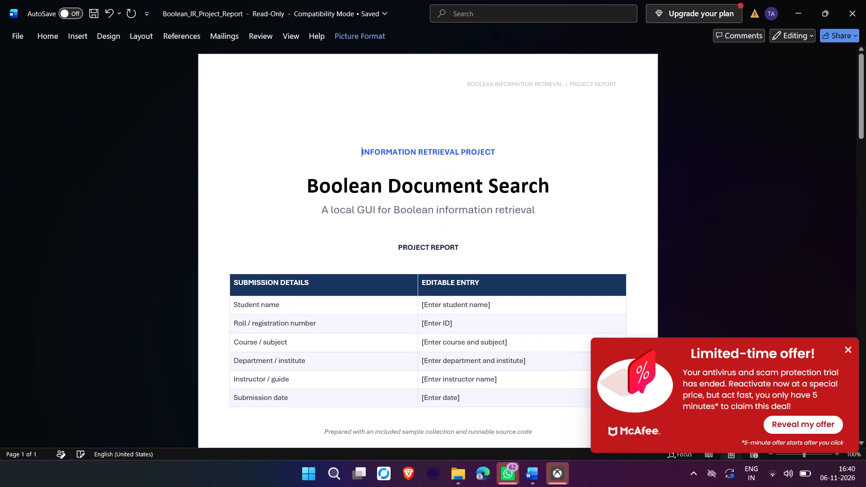
pyautogui.click(497, 305)
pyautogui.hotkey('ctrl', 'BackSpace')
pyautogui.hotkey('ctrl', 'BackSpace')
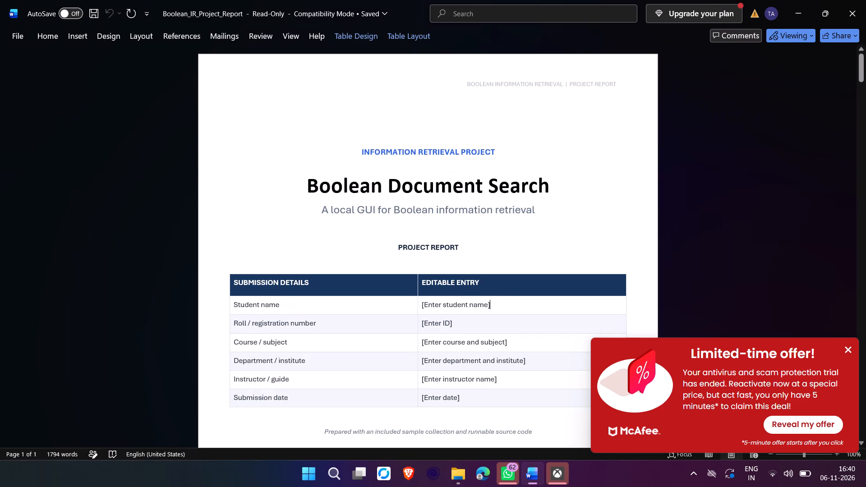
pyautogui.hotkey('ctrl', 'BackSpace')
pyautogui.press('BackSpace')
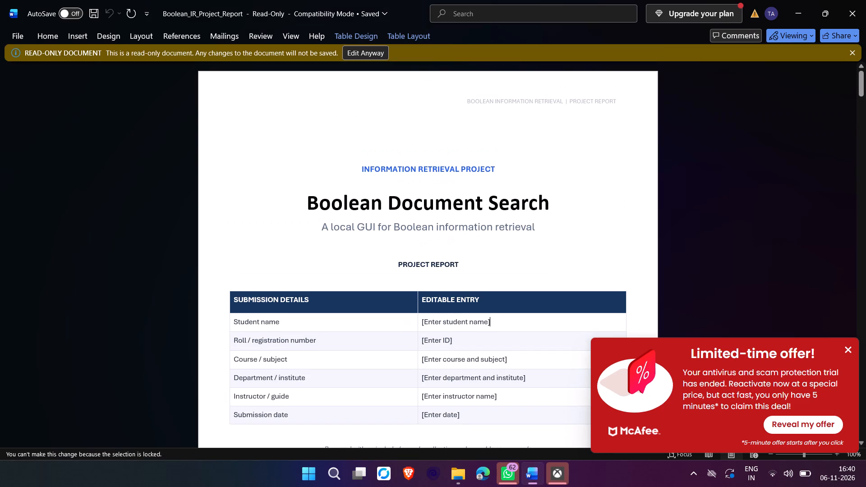
pyautogui.click(367, 53)
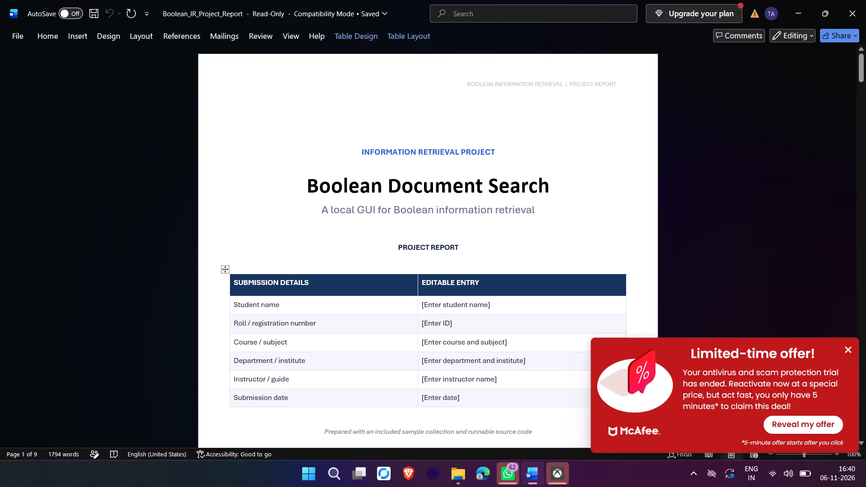
# Replace the student name placeholder in the submission details table with the first student's name.
pyautogui.click(501, 306)
pyautogui.press('BackSpace')
pyautogui.press('BackSpace')
pyautogui.press('BackSpace')
pyautogui.press('BackSpace')
pyautogui.press('BackSpace')
pyautogui.press('BackSpace')
pyautogui.press('BackSpace')
pyautogui.press('BackSpace')
pyautogui.press('BackSpace')
pyautogui.press('BackSpace')
pyautogui.press('BackSpace')
pyautogui.press('BackSpace')
pyautogui.press('BackSpace')
pyautogui.press('BackSpace')
pyautogui.press('BackSpace')
pyautogui.press('BackSpace')
pyautogui.press('BackSpace')
pyautogui.press('BackSpace')
pyautogui.press('BackSpace')
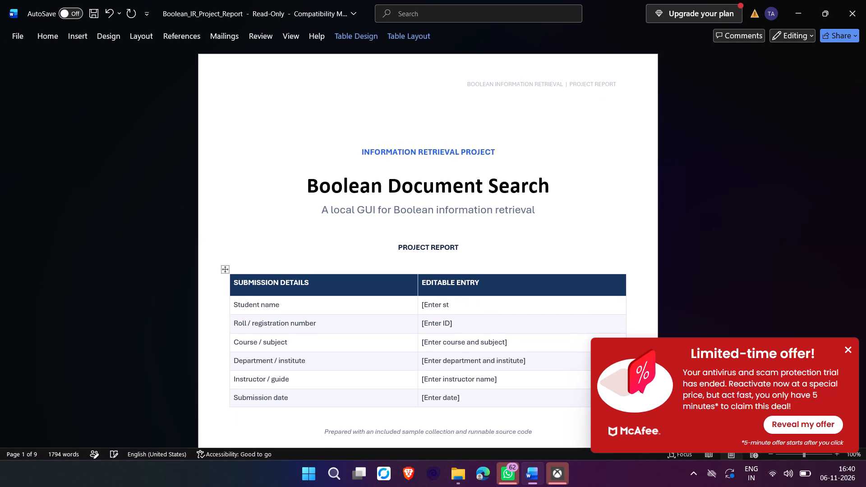
pyautogui.press('BackSpace')
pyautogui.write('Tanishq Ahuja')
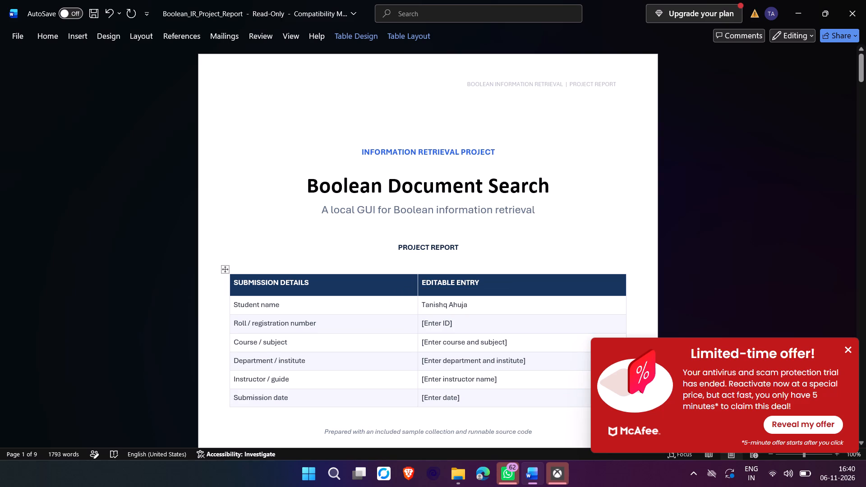
# Delete the "[Enter ID]" placeholder in the roll / registration number row.
pyautogui.click(456, 327)
pyautogui.press('BackSpace')
pyautogui.press('BackSpace')
pyautogui.press('BackSpace')
pyautogui.press('BackSpace')
pyautogui.press('BackSpace')
pyautogui.press('BackSpace')
pyautogui.press('BackSpace')
pyautogui.press('BackSpace')
pyautogui.press('BackSpace')
pyautogui.press('BackSpace')
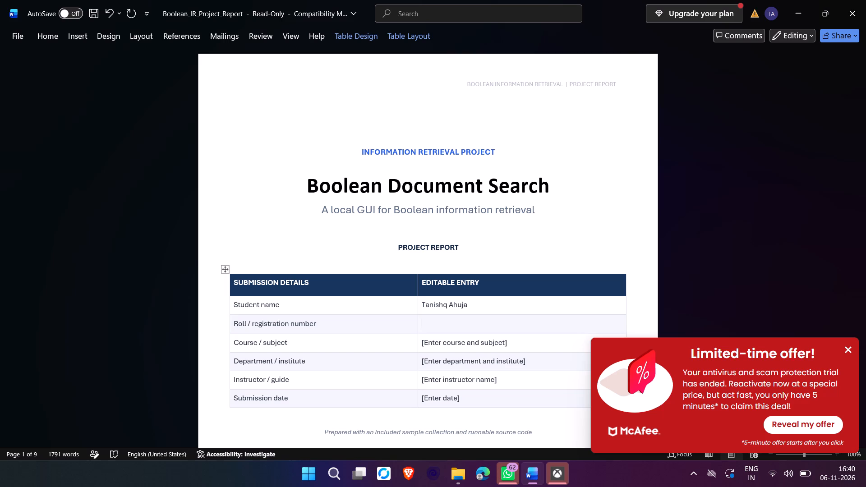
# Add the second student's full name after the first in the student name row, joined with "&".
pyautogui.click(480, 303)
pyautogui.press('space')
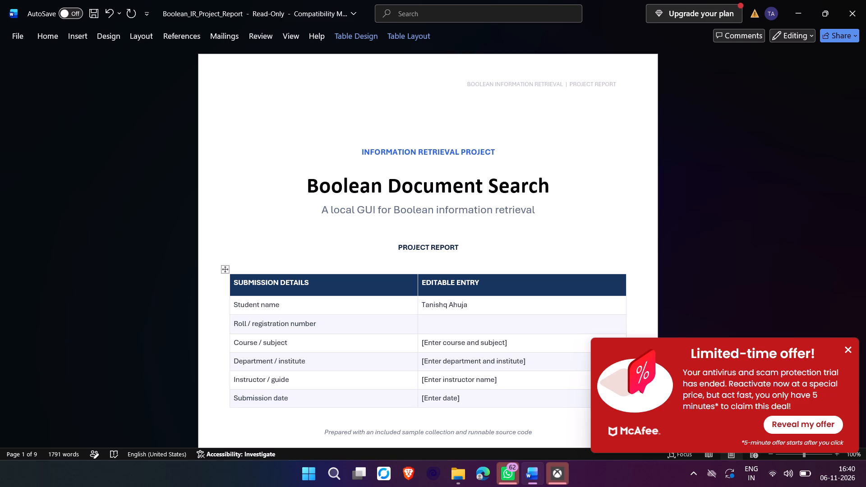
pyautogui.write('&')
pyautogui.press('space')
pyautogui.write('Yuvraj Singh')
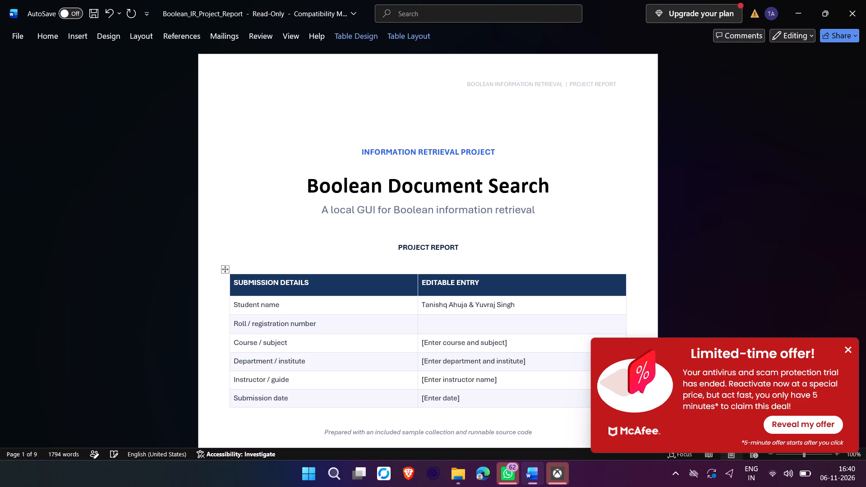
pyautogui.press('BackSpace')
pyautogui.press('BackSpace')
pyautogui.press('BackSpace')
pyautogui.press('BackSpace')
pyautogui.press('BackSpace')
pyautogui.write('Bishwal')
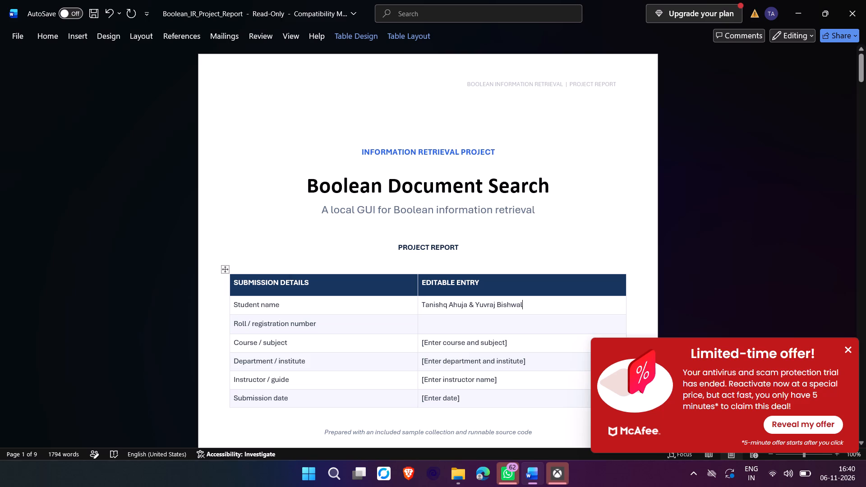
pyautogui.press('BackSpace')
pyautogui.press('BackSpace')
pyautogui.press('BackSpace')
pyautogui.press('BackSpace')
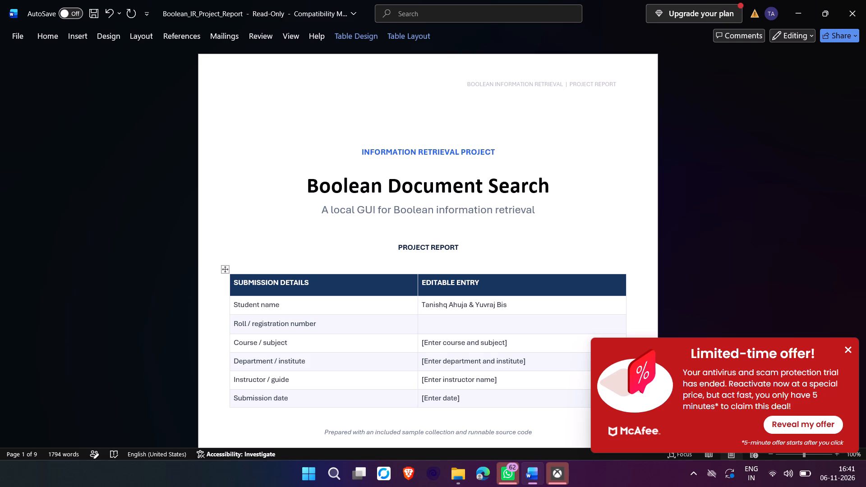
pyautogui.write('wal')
# Enter both students' roll numbers, separated by a comma, in the roll / registration number row.
pyautogui.click(488, 324)
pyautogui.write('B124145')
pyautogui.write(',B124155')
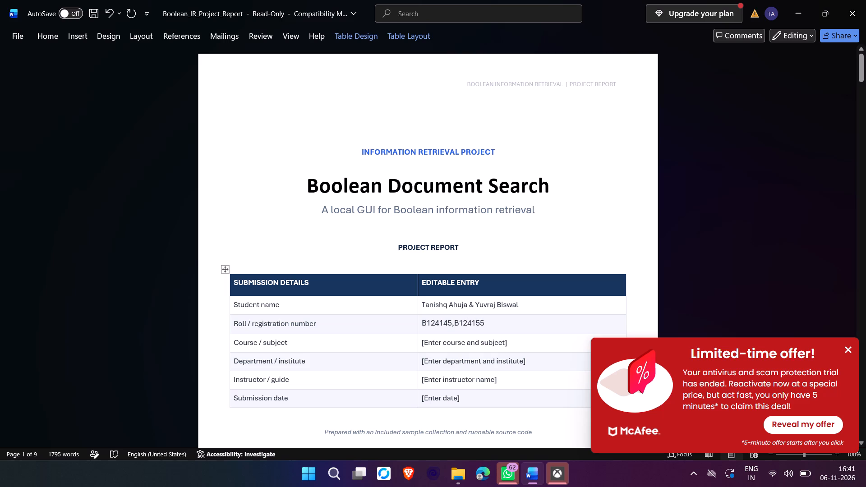
# Replace the placeholder in the course / subject row with "Web Search Mining".
pyautogui.click(509, 342)
pyautogui.press('BackSpace')
pyautogui.press('BackSpace')
pyautogui.press('BackSpace')
pyautogui.press('BackSpace')
pyautogui.press('BackSpace')
pyautogui.press('BackSpace')
pyautogui.press('BackSpace')
pyautogui.press('BackSpace')
pyautogui.press('BackSpace')
pyautogui.press('BackSpace')
pyautogui.press('BackSpace')
pyautogui.press('BackSpace')
pyautogui.press('BackSpace')
pyautogui.press('BackSpace')
pyautogui.press('BackSpace')
pyautogui.press('BackSpace')
pyautogui.press('BackSpace')
pyautogui.press('BackSpace')
pyautogui.press('BackSpace')
pyautogui.press('BackSpace')
pyautogui.press('BackSpace')
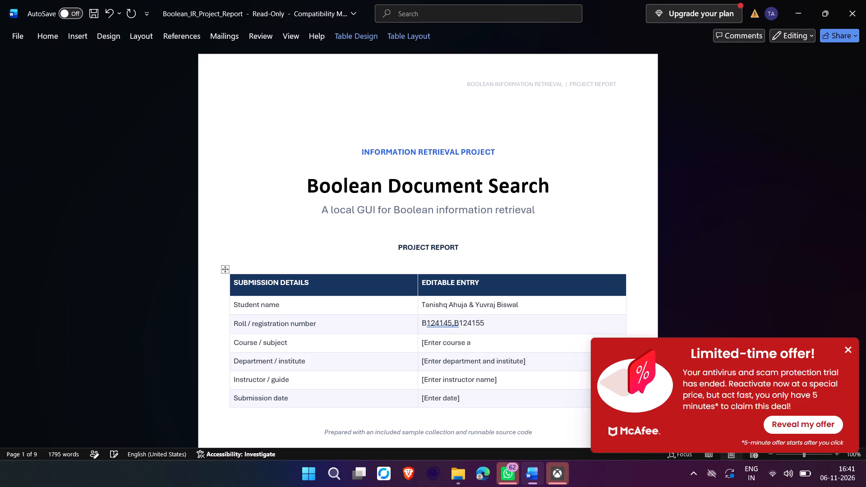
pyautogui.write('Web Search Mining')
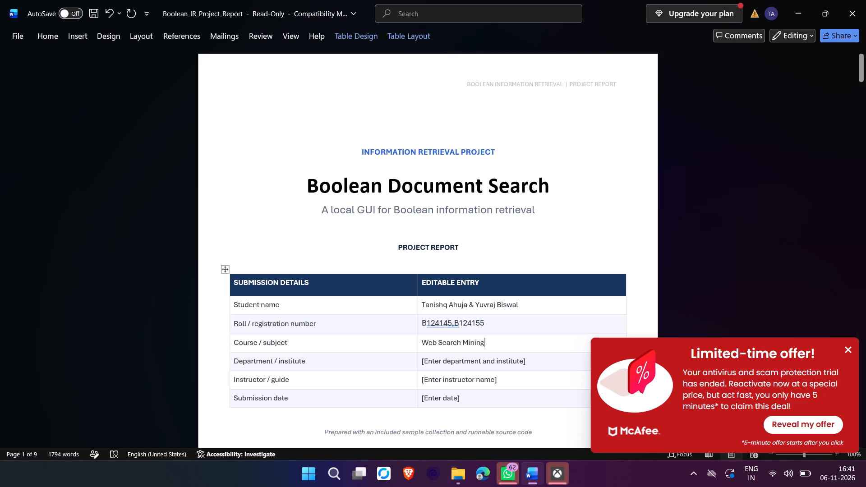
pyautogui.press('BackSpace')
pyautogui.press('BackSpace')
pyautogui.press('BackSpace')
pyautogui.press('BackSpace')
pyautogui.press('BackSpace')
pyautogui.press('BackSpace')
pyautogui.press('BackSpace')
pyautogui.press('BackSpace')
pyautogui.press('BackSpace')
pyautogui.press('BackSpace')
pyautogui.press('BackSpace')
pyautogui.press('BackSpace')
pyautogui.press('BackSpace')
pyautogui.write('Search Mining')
# Replace the placeholder in the department / institute row with "International Institute of Information Technology,Bhubaneswar".
pyautogui.click(529, 359)
pyautogui.press('BackSpace')
pyautogui.press('BackSpace')
pyautogui.press('BackSpace')
pyautogui.press('BackSpace')
pyautogui.press('BackSpace')
pyautogui.press('BackSpace')
pyautogui.press('BackSpace')
pyautogui.press('BackSpace')
pyautogui.press('BackSpace')
pyautogui.press('BackSpace')
pyautogui.press('BackSpace')
pyautogui.press('BackSpace')
pyautogui.press('BackSpace')
pyautogui.press('BackSpace')
pyautogui.press('BackSpace')
pyautogui.press('BackSpace')
pyautogui.press('BackSpace')
pyautogui.press('BackSpace')
pyautogui.press('BackSpace')
pyautogui.press('BackSpace')
pyautogui.press('BackSpace')
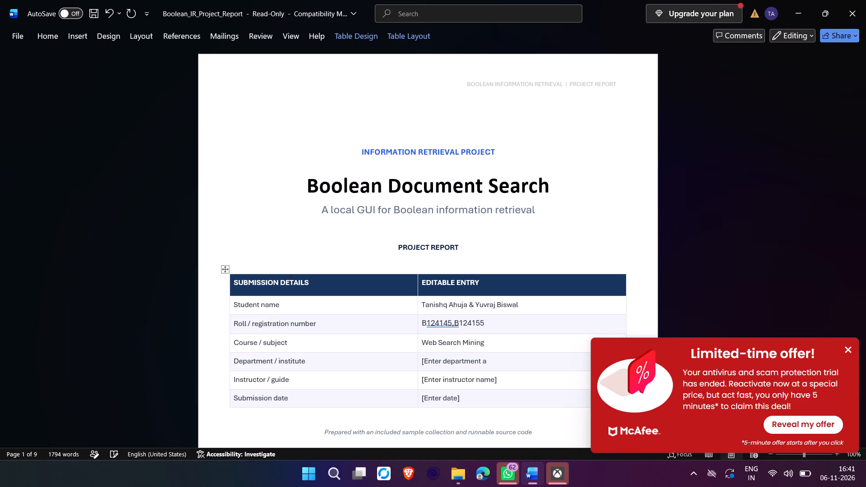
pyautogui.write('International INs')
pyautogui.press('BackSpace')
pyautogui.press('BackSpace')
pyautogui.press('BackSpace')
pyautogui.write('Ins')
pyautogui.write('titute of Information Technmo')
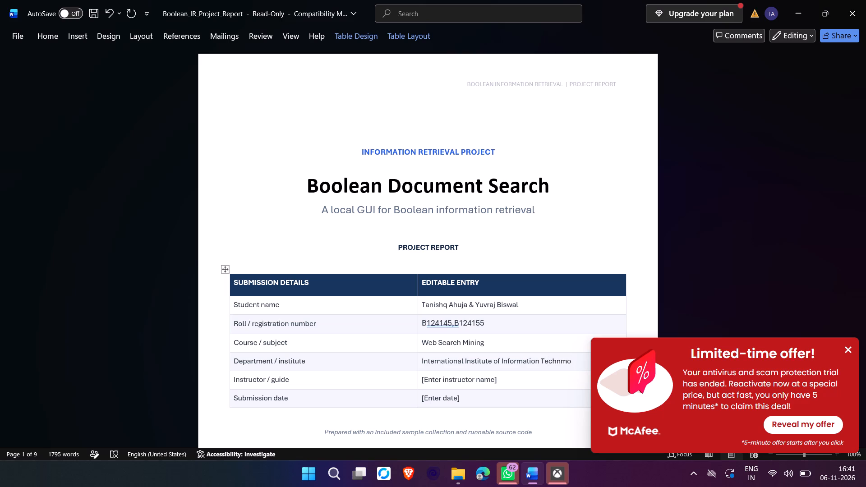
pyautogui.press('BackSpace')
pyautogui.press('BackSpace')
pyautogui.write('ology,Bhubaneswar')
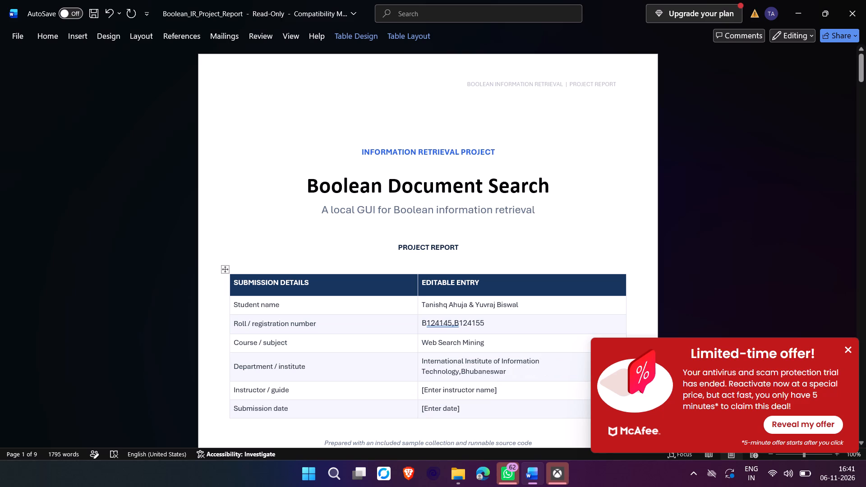
# Append "(CSE-B)" directly after "Bhubaneswar" in the department / institute row.
pyautogui.click(530, 393)
pyautogui.click(511, 392)
pyautogui.click(422, 359)
pyautogui.click(510, 375)
pyautogui.hotkey('shift', '(')
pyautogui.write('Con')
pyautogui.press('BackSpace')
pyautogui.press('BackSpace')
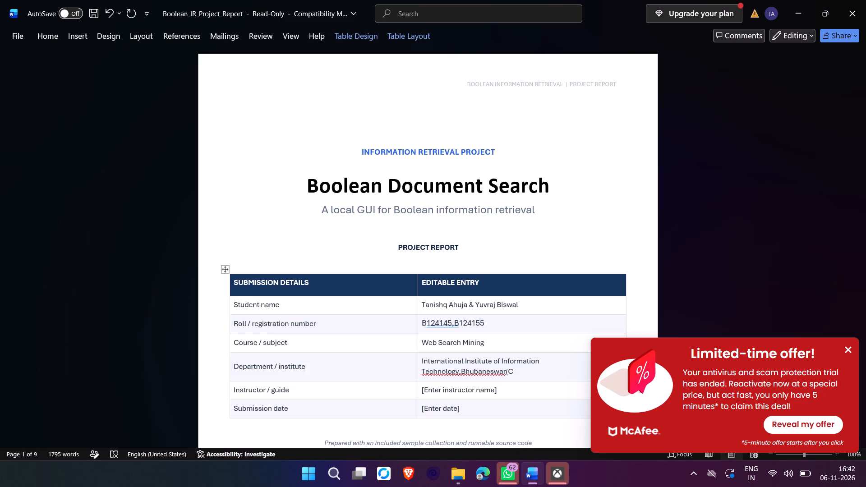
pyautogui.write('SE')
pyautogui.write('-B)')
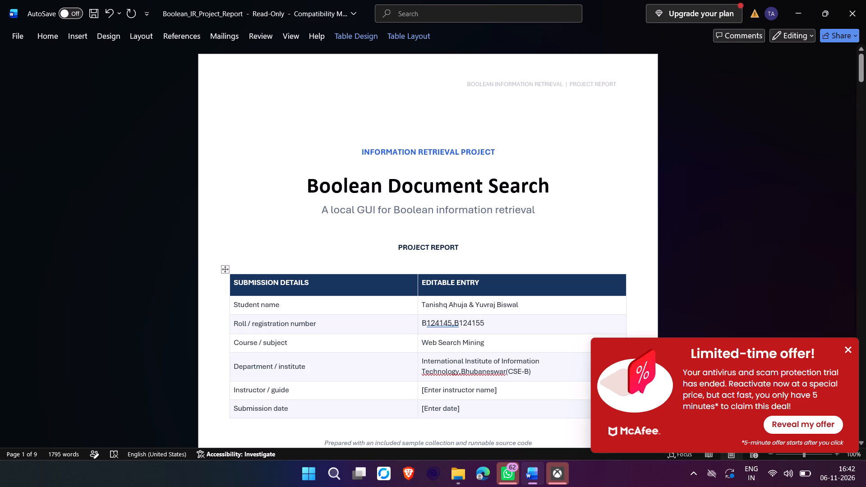
# Replace the placeholder in the instructor / guide row with the instructor's full name.
pyautogui.click(507, 389)
pyautogui.click(507, 389)
pyautogui.press('BackSpace')
pyautogui.press('BackSpace')
pyautogui.press('BackSpace')
pyautogui.press('BackSpace')
pyautogui.press('BackSpace')
pyautogui.press('BackSpace')
pyautogui.press('BackSpace')
pyautogui.press('BackSpace')
pyautogui.press('BackSpace')
pyautogui.press('BackSpace')
pyautogui.press('BackSpace')
pyautogui.press('BackSpace')
pyautogui.press('BackSpace')
pyautogui.press('BackSpace')
pyautogui.press('BackSpace')
pyautogui.press('BackSpace')
pyautogui.press('BackSpace')
pyautogui.press('BackSpace')
pyautogui.press('BackSpace')
pyautogui.press('BackSpace')
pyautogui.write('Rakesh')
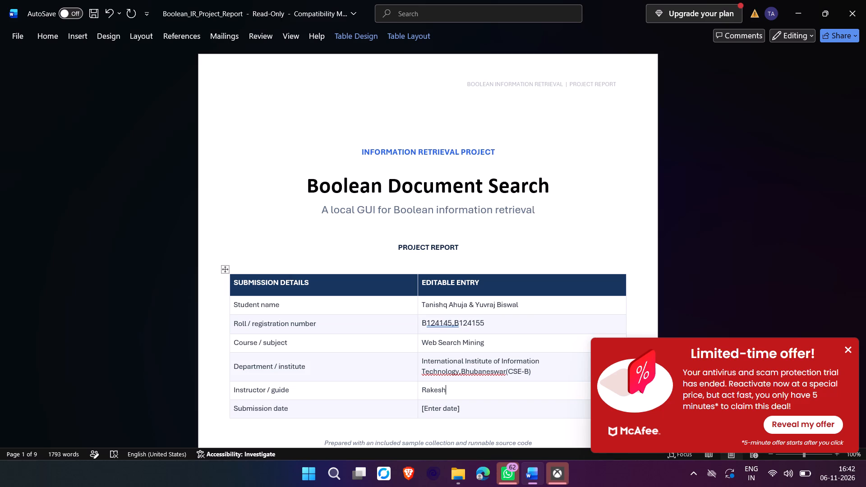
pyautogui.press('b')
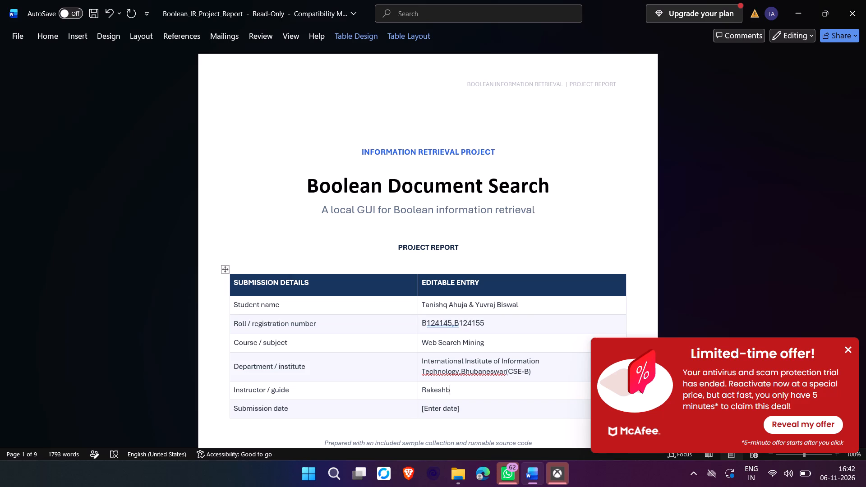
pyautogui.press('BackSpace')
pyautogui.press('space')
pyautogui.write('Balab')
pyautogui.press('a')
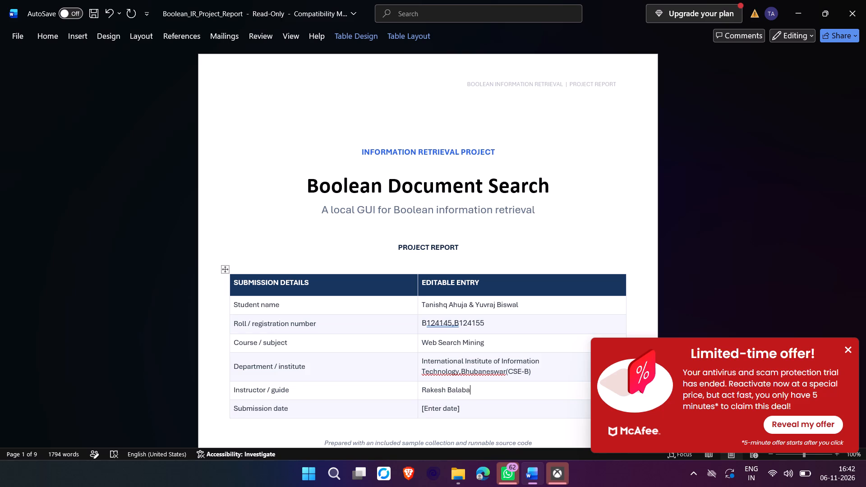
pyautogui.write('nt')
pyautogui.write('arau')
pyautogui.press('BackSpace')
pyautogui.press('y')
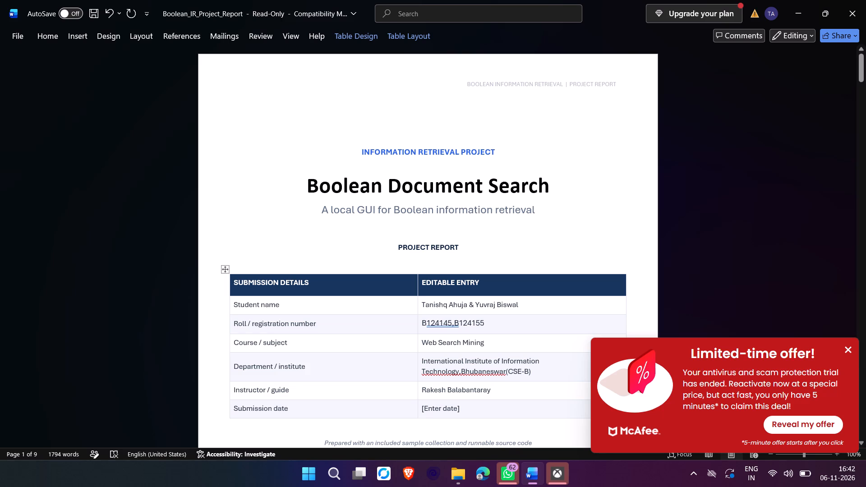
# Replace the placeholder in the submission date row with 06-11-2026.
pyautogui.click(475, 410)
pyautogui.press('BackSpace')
pyautogui.press('BackSpace')
pyautogui.press('BackSpace')
pyautogui.press('BackSpace')
pyautogui.press('BackSpace')
pyautogui.press('BackSpace')
pyautogui.press('BackSpace')
pyautogui.press('BackSpace')
pyautogui.press('BackSpace')
pyautogui.press('BackSpace')
pyautogui.press('BackSpace')
pyautogui.press('BackSpace')
pyautogui.press('BackSpace')
pyautogui.press('BackSpace')
pyautogui.press('BackSpace')
pyautogui.press('BackSpace')
pyautogui.press('BackSpace')
pyautogui.press('BackSpace')
pyautogui.press('BackSpace')
pyautogui.press('BackSpace')
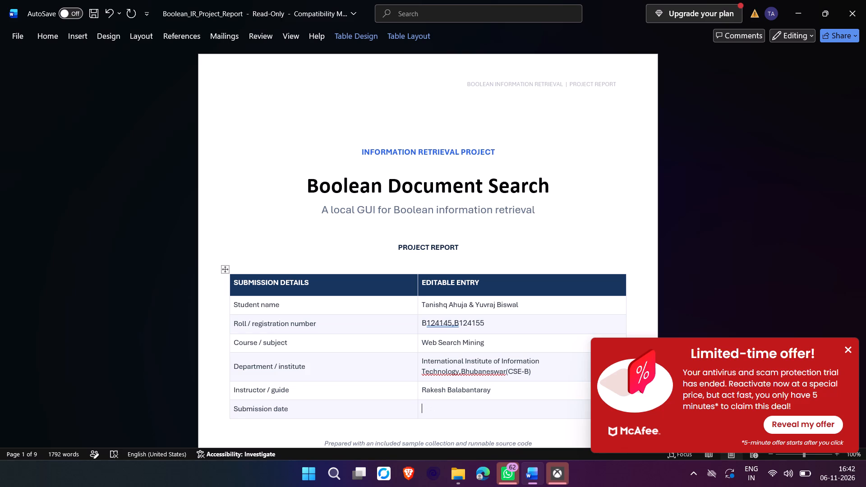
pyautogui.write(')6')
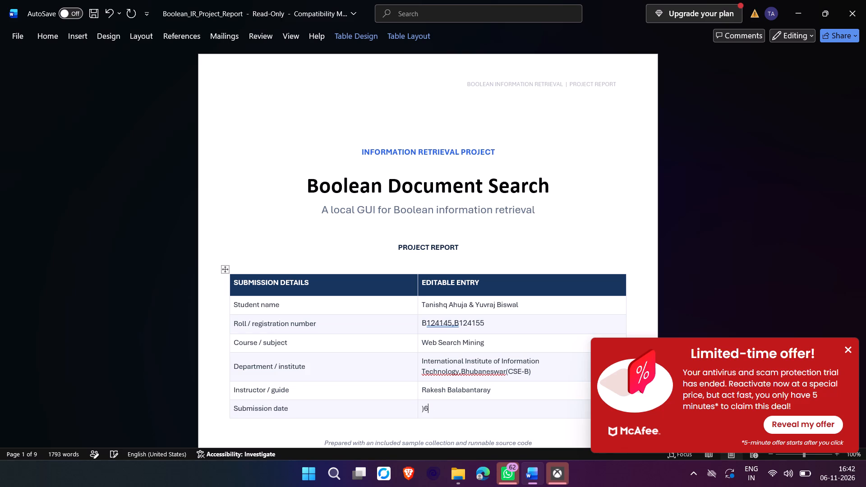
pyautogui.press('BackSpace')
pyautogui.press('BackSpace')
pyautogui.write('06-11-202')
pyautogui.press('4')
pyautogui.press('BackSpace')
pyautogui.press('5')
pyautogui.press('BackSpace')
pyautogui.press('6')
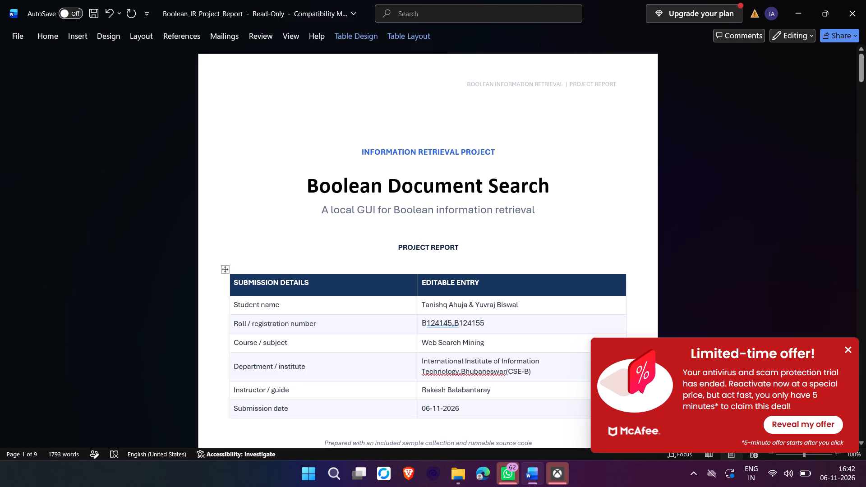
# Insert spacing between "Technology" and the comma before "Bhubaneswar" in the department / institute row.
pyautogui.click(458, 370)
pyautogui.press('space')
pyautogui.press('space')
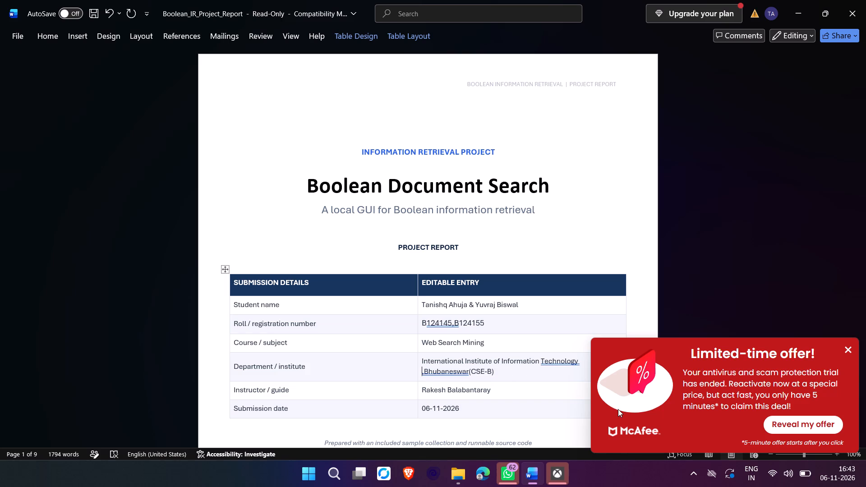
# Dismiss the McAfee limited-time offer pop-up.
pyautogui.click(847, 348)
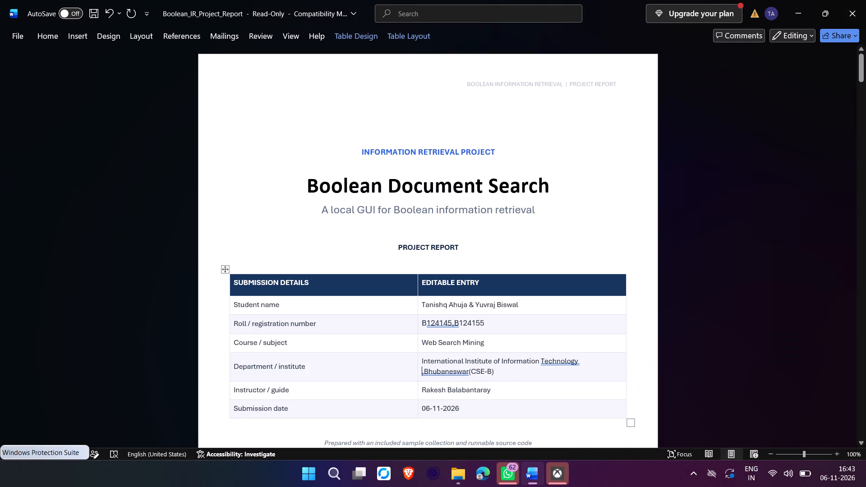
# Save the edited report as a Word document named Boolean_IR_Project_Report.
pyautogui.scroll(-1, 582, 378)
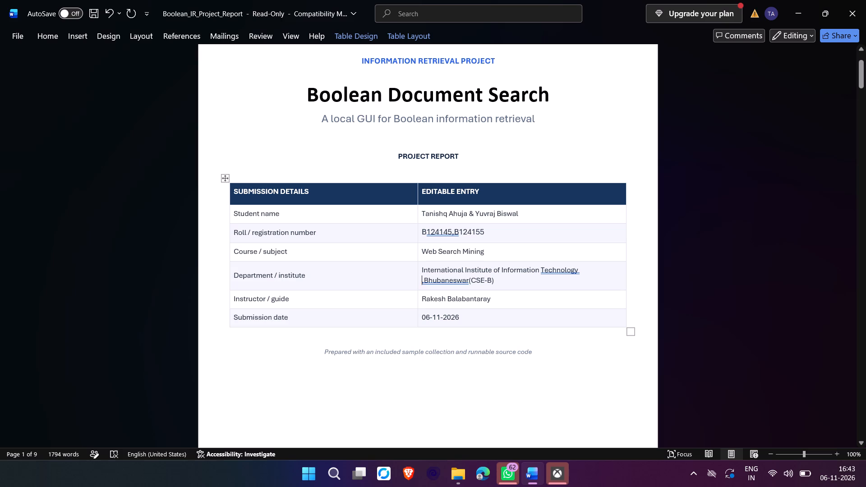
pyautogui.hotkey('ctrl', 's')
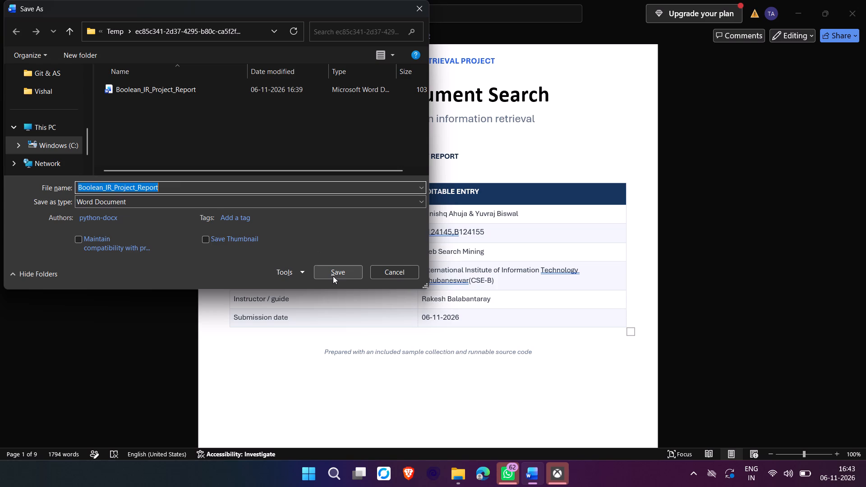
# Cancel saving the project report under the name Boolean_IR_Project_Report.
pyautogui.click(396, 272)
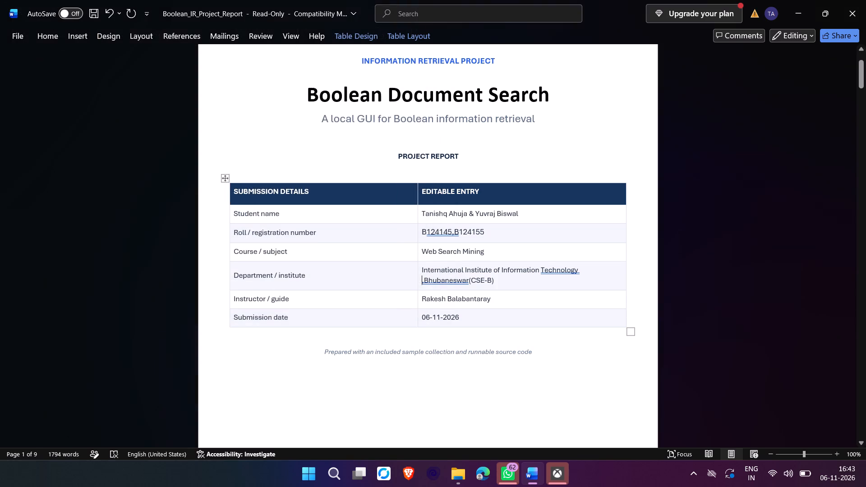
# Switch to WhatsApp, to the chat containing the forwarded Boolean_IR_Project_Submission.zip.
pyautogui.click(504, 475)
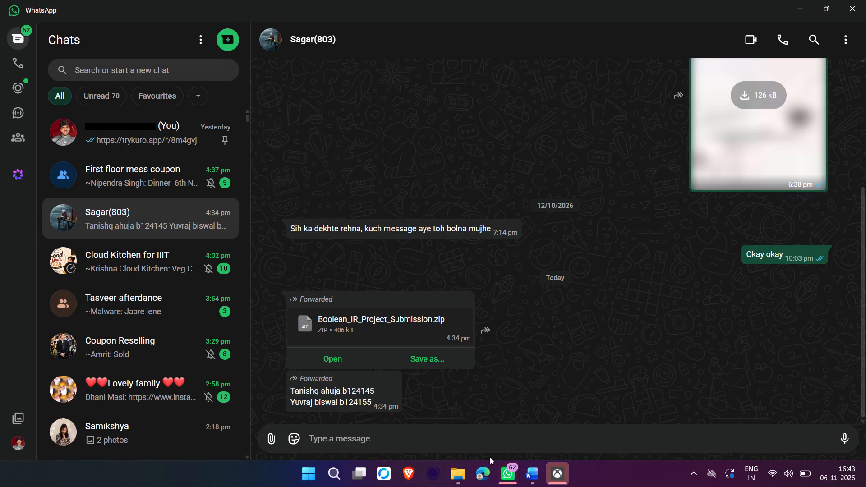
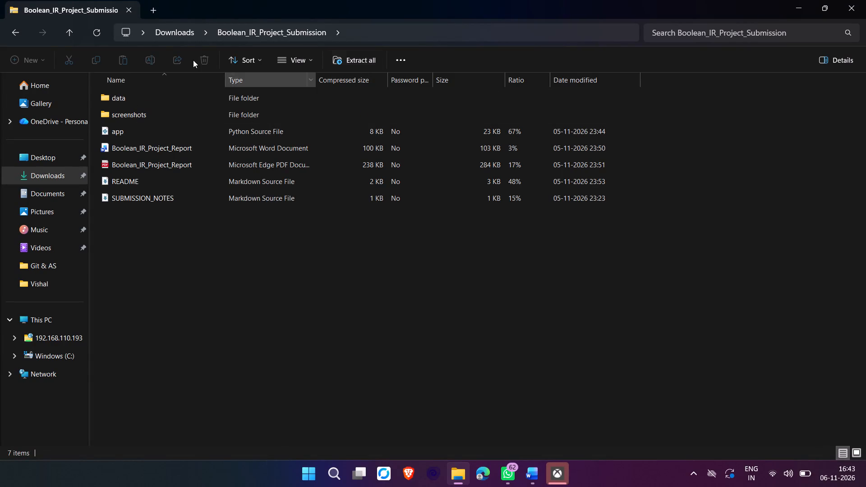
# Extract all files of the Boolean_IR_Project_Submission zip into a Boolean_IR_Project_Submission folder in Downloads.
pyautogui.click(344, 58)
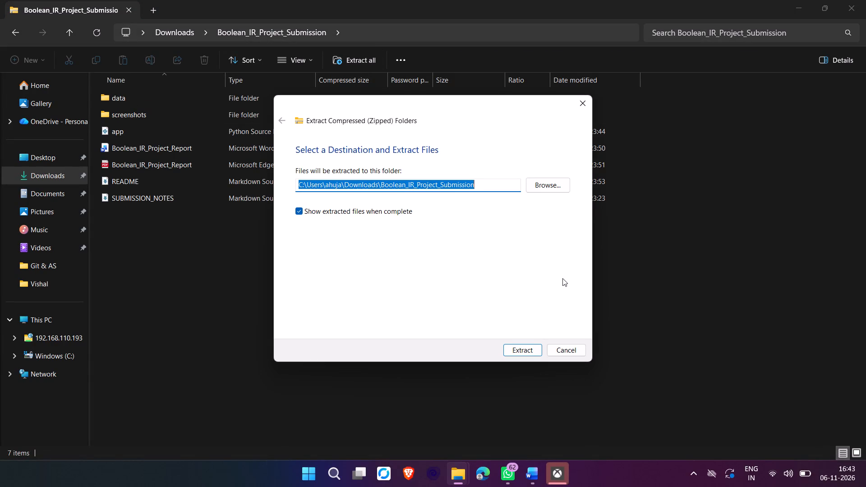
pyautogui.click(530, 348)
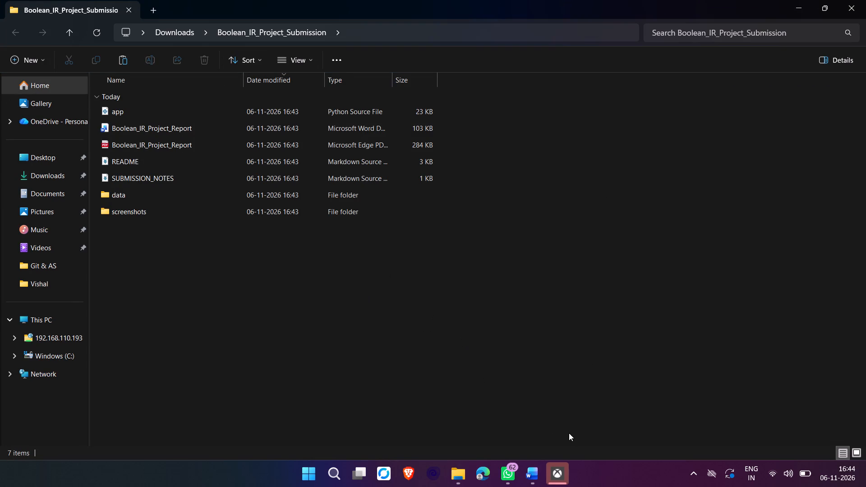
# Switch to the Word report and insert a space after the comma between the two roll / registration numbers.
pyautogui.click(532, 468)
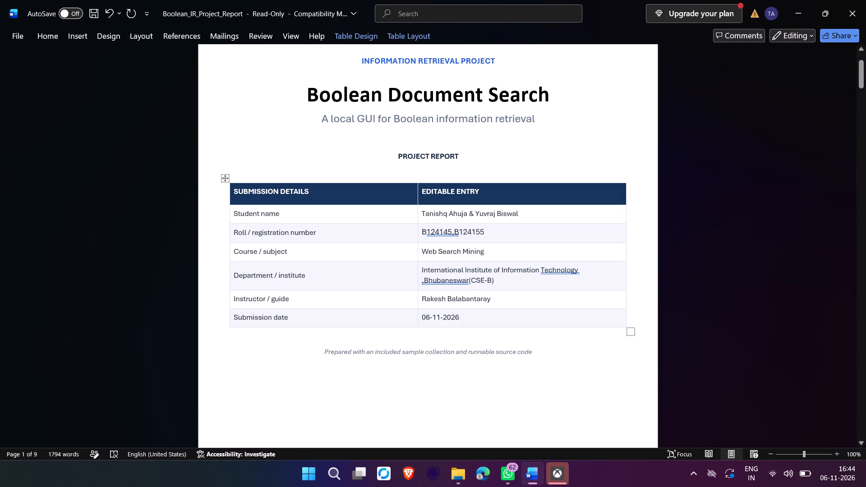
pyautogui.click(677, 194)
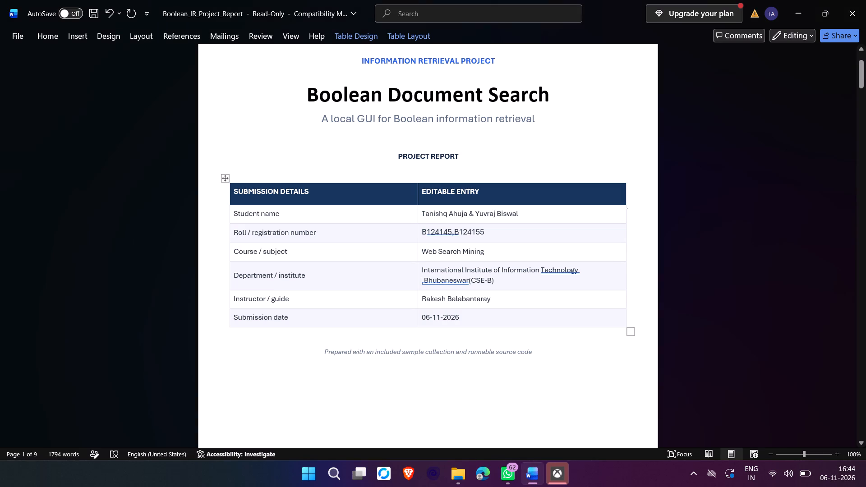
pyautogui.click(456, 232)
pyautogui.press('space')
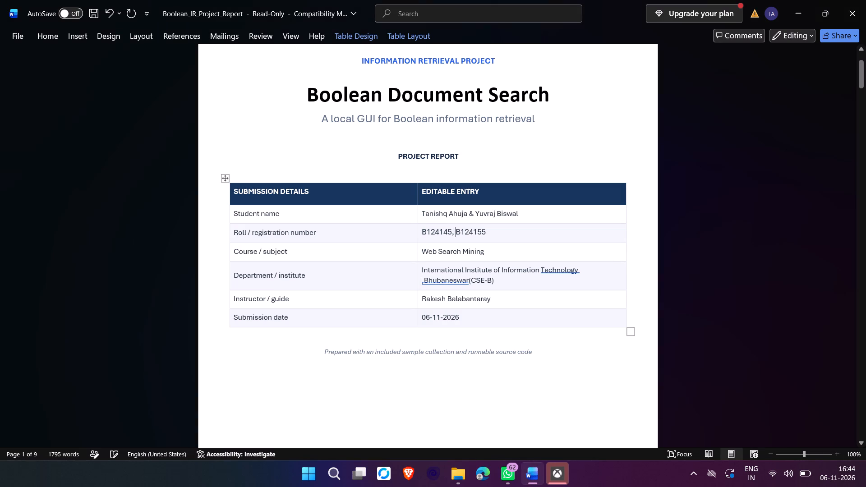
# Correct the department / institute entry's spacing to read "International Institute of Information Technology, Bhubaneswar (CSE-B)".
pyautogui.click(423, 281)
pyautogui.press('space')
pyautogui.press('Left')
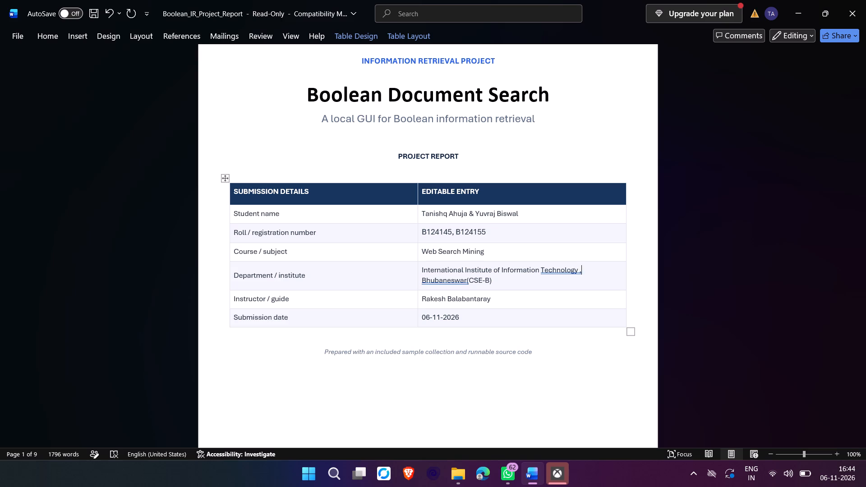
pyautogui.press('Left')
pyautogui.press('BackSpace')
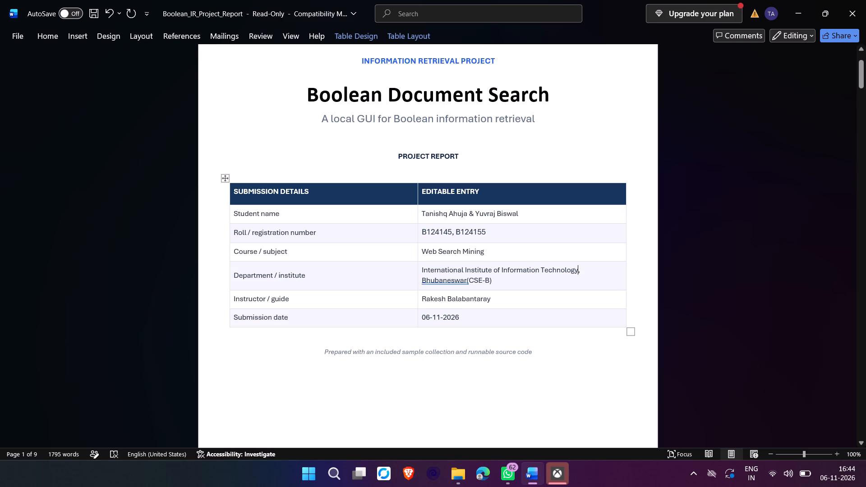
pyautogui.click(463, 280)
pyautogui.press('Right')
pyautogui.press('space')
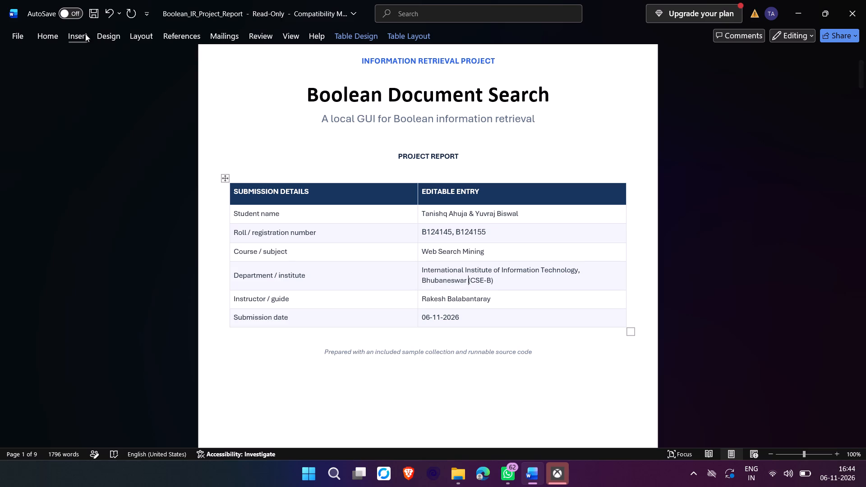
# Save the report as Word document Boolean_IR_Project_Report_Final in Downloads > Boolean_IR_Project_Submission, accepting the upgrade to the newest file format.
pyautogui.click(18, 36)
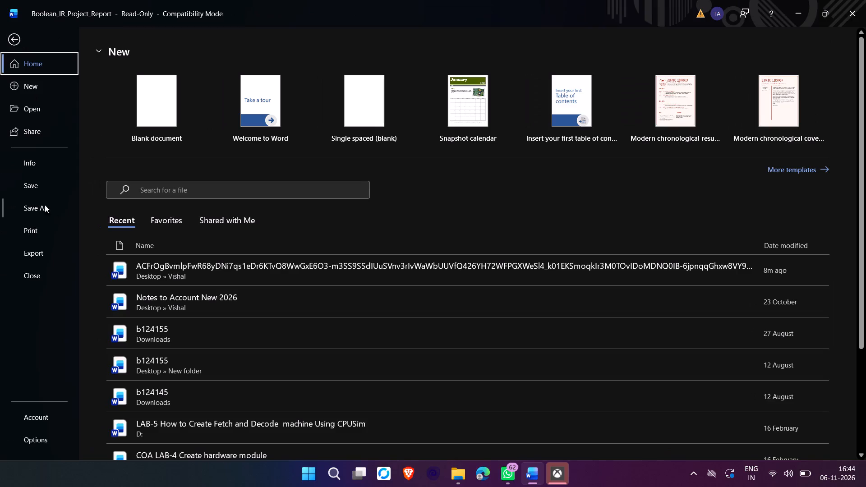
pyautogui.click(35, 203)
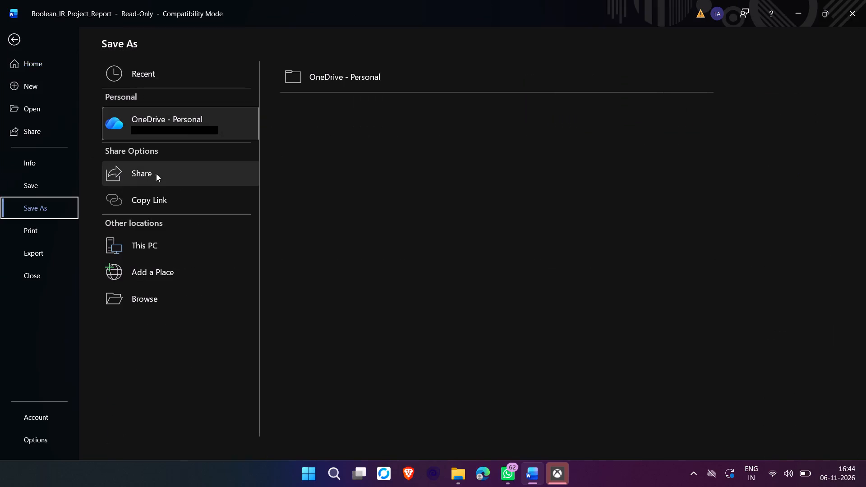
pyautogui.click(175, 250)
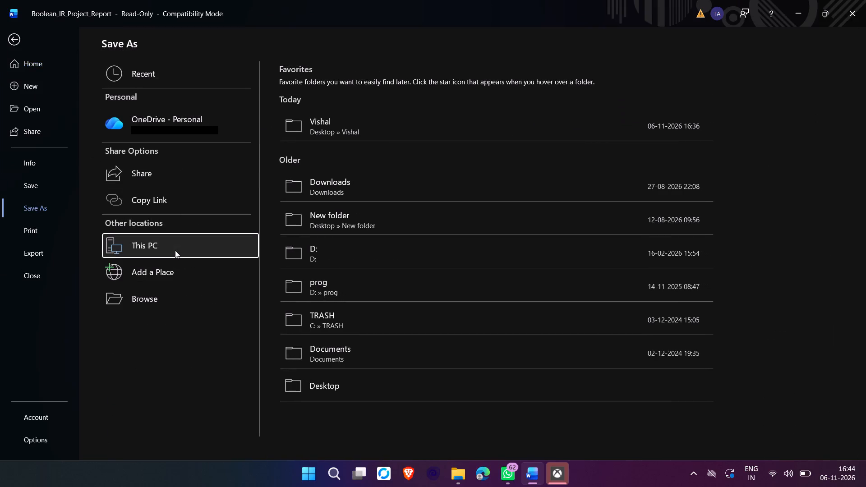
pyautogui.click(169, 295)
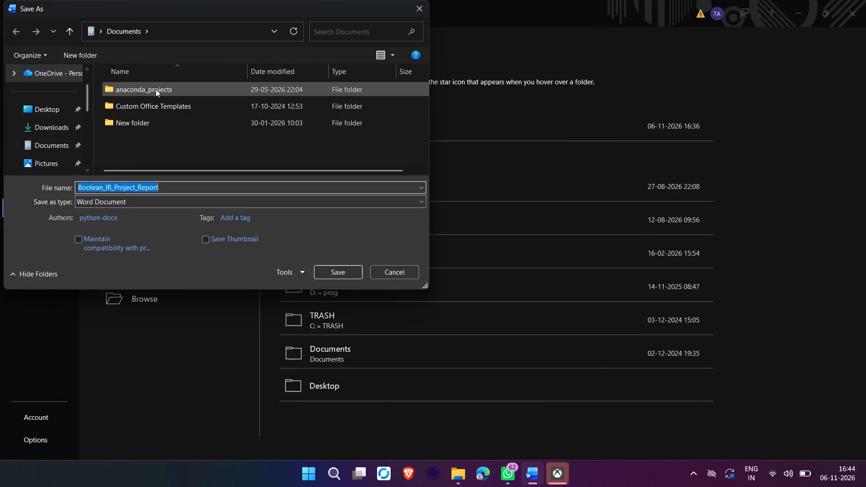
pyautogui.click(53, 124)
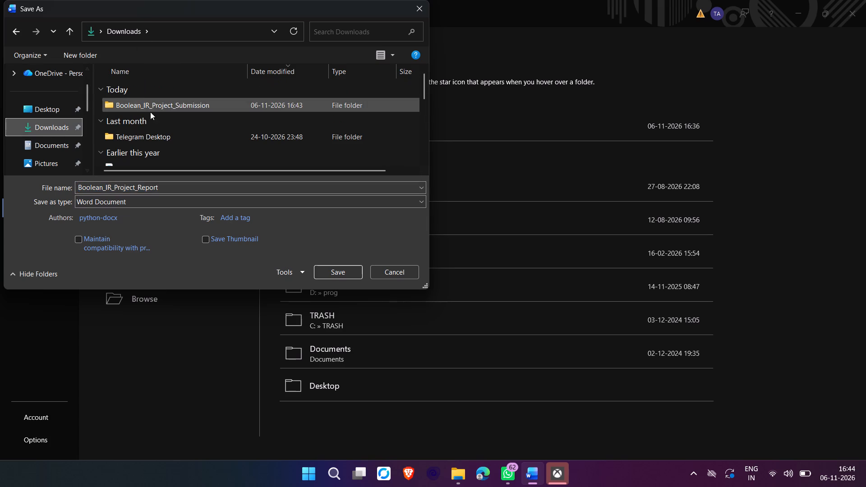
pyautogui.doubleClick(174, 107)
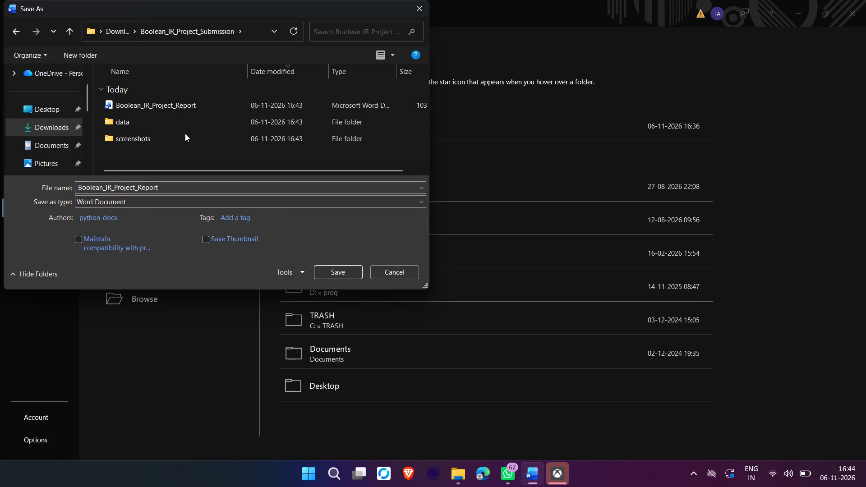
pyautogui.click(165, 188)
pyautogui.click(165, 188)
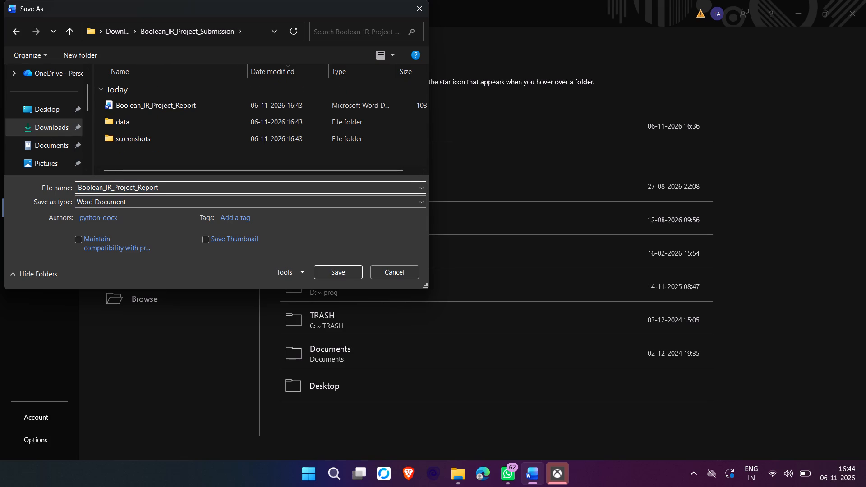
pyautogui.write('_Final')
pyautogui.click(359, 274)
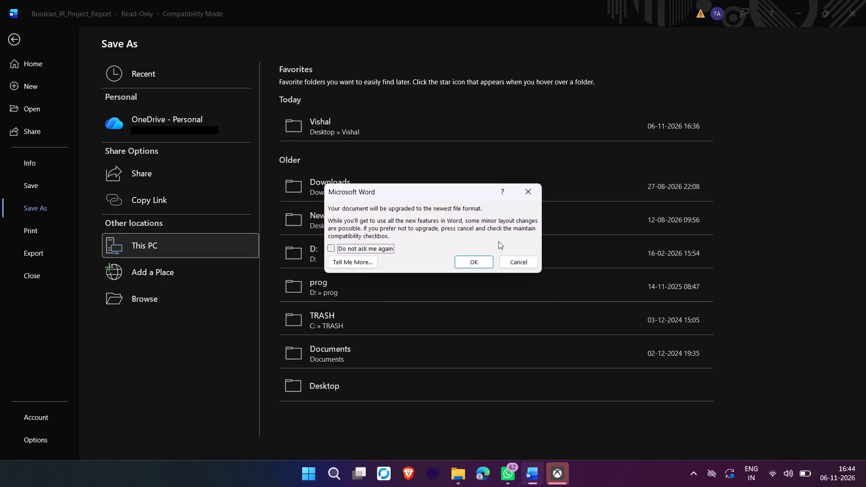
pyautogui.click(474, 261)
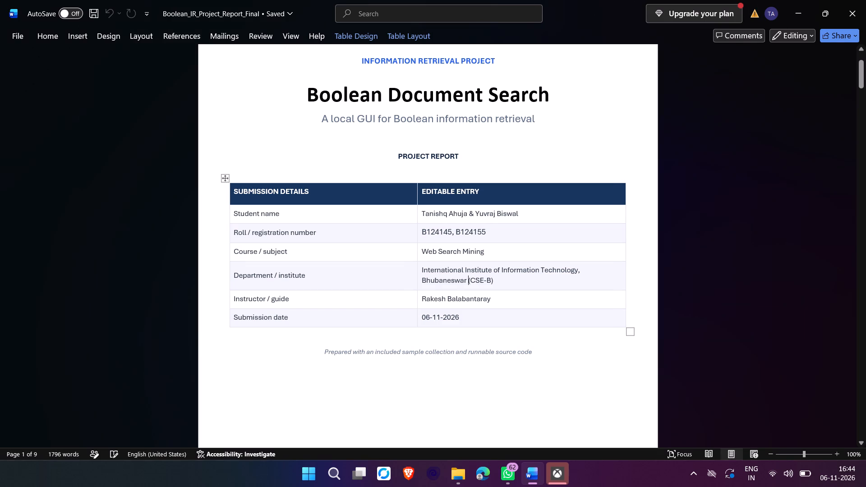
# In File Explorer, delete the original Boolean_IR_Project_Report Word document from the extracted Boolean_IR_Project_Submission folder.
pyautogui.click(454, 476)
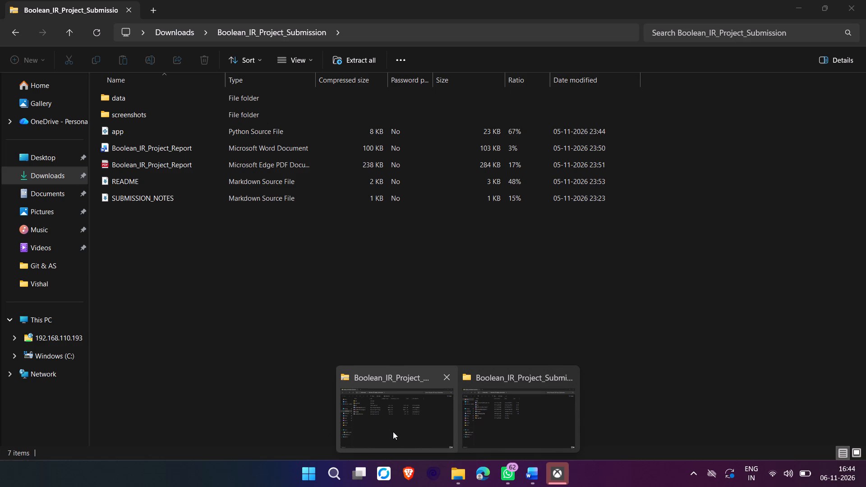
pyautogui.click(471, 415)
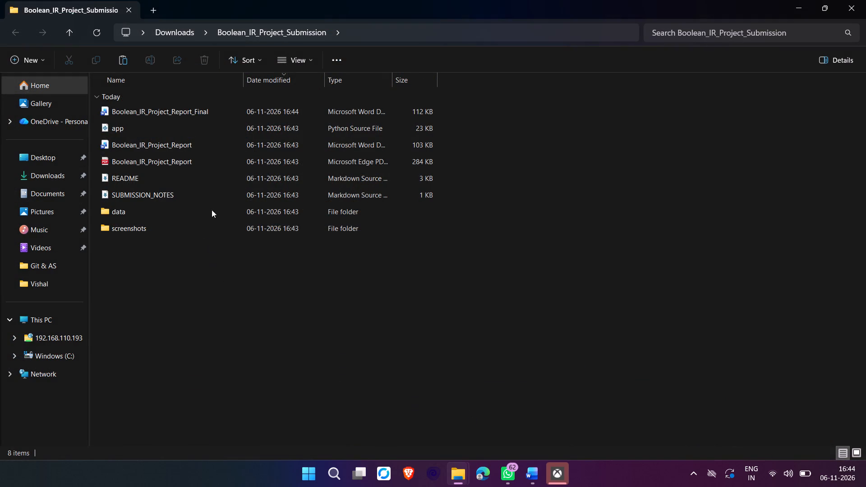
pyautogui.click(209, 145)
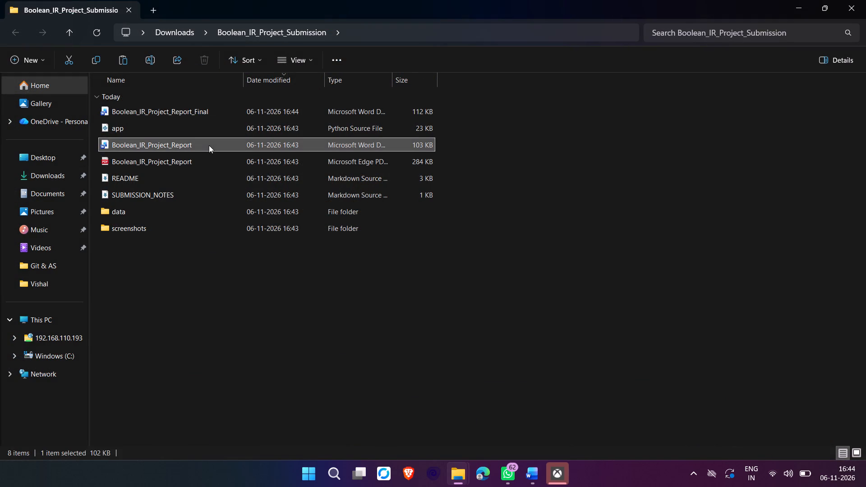
pyautogui.hotkey('ctrl', 'BackSpace')
pyautogui.rightClick(209, 145)
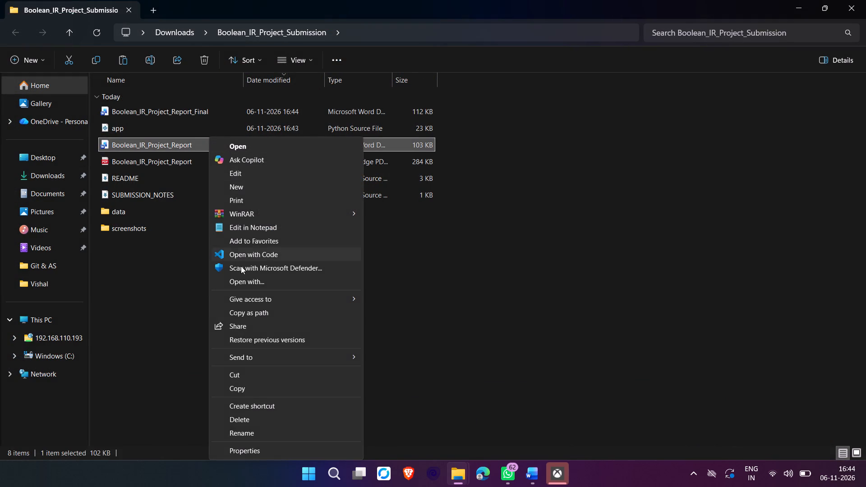
pyautogui.click(243, 423)
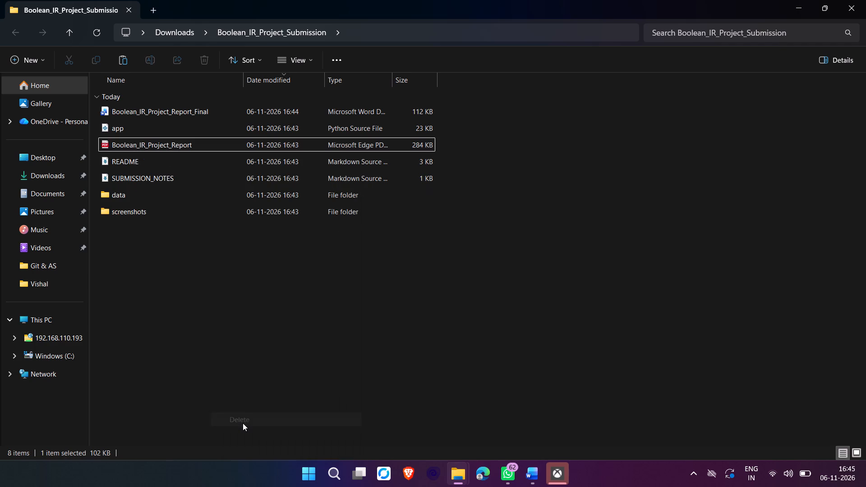
pyautogui.click(223, 326)
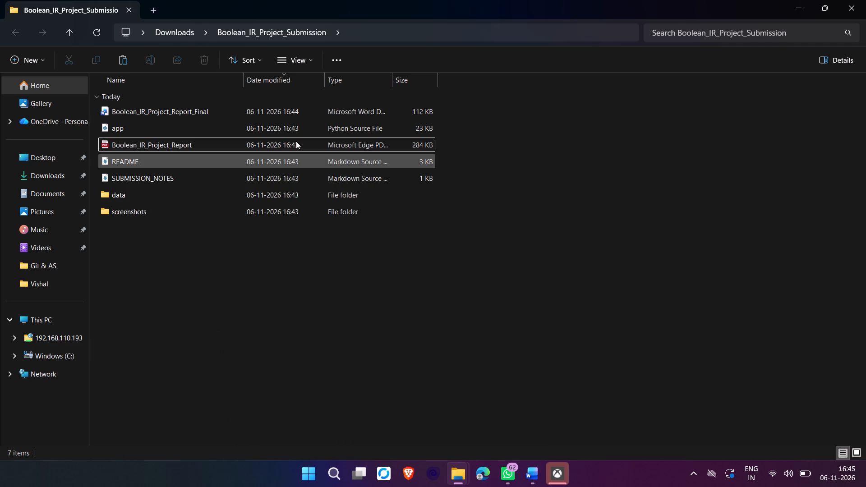
# Open Boolean_IR_Project_Report_Final to check its cover page, and close it again.
pyautogui.doubleClick(254, 115)
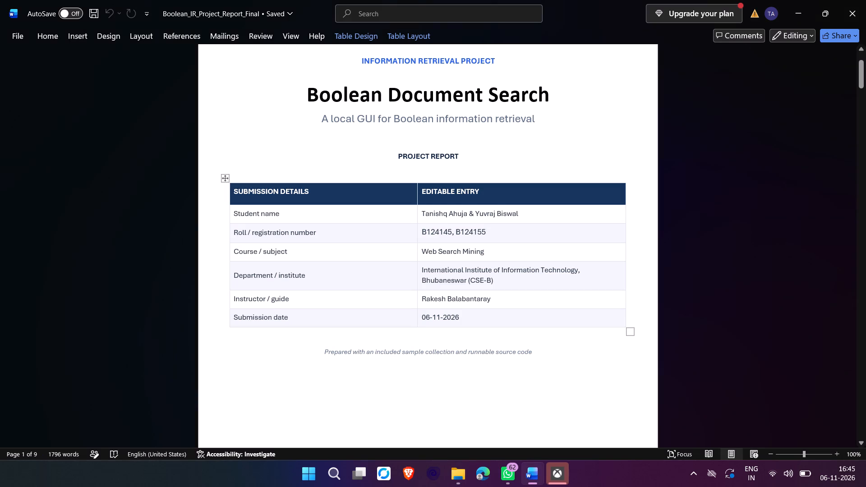
pyautogui.scroll(-1, 561, 262)
pyautogui.scroll(2, 561, 262)
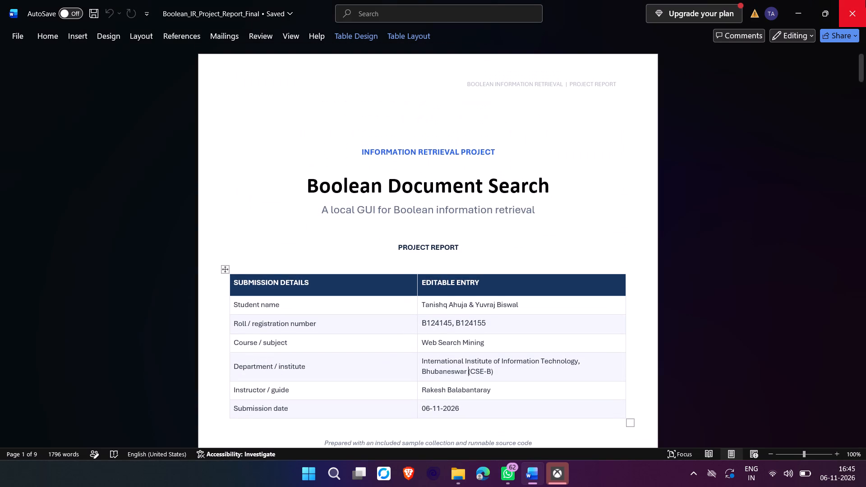
pyautogui.click(865, 0)
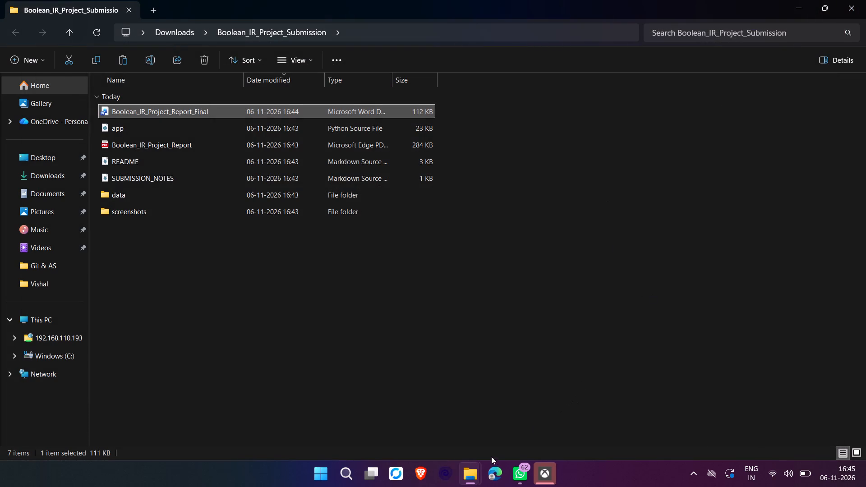
pyautogui.click(331, 341)
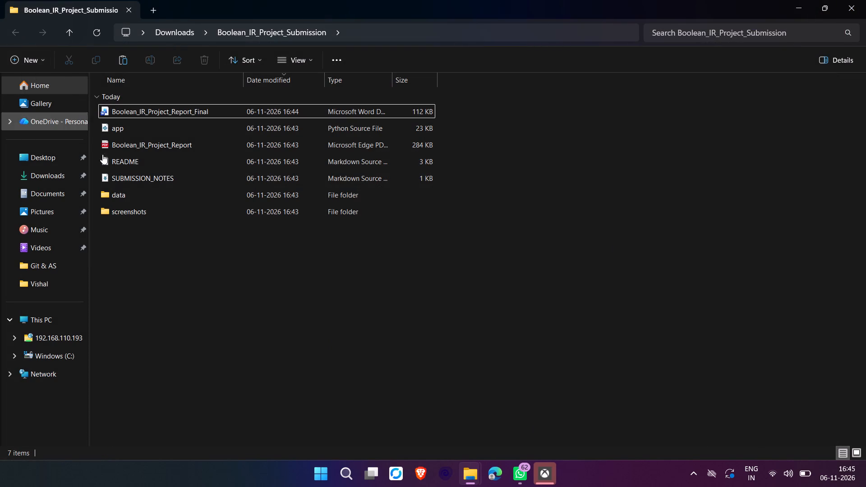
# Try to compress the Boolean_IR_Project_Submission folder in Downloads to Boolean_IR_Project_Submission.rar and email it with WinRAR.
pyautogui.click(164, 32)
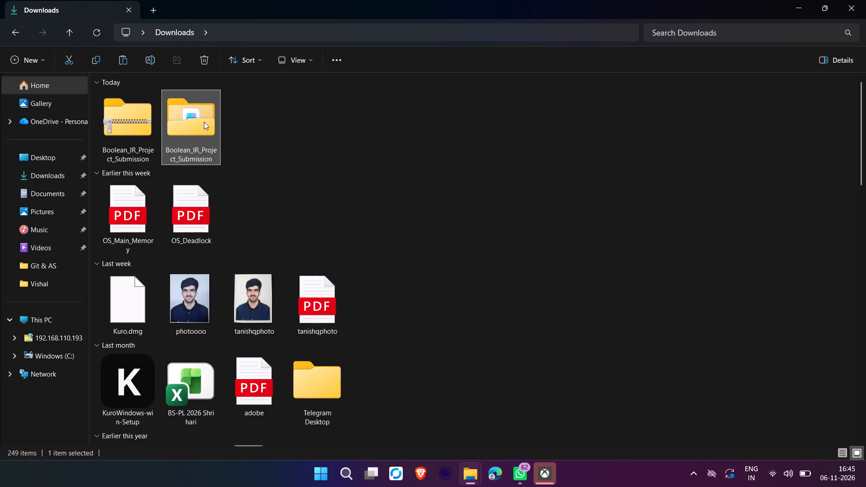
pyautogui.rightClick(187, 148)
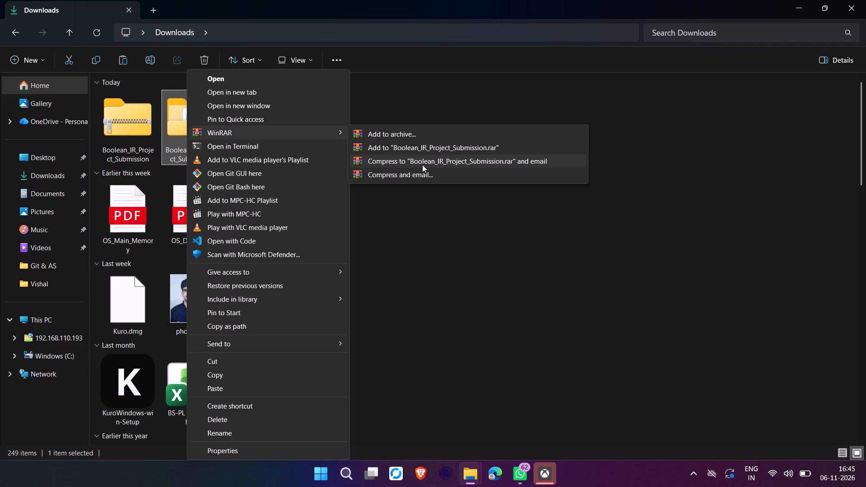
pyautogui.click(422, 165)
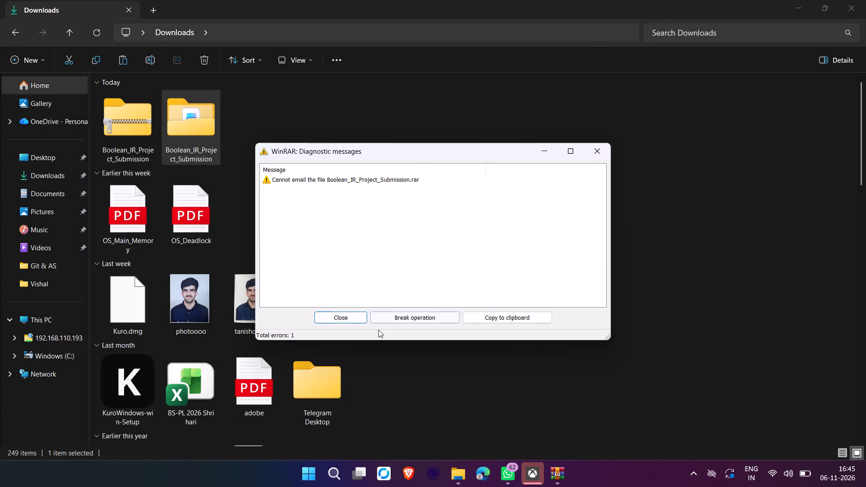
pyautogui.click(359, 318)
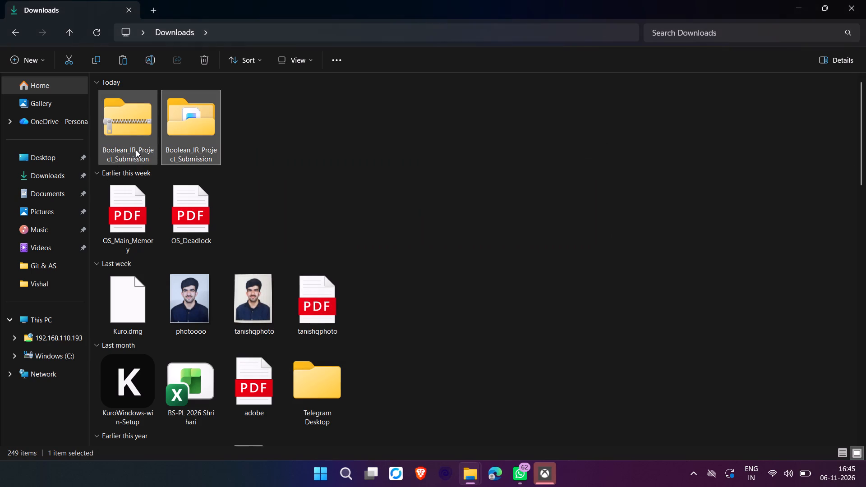
# Delete the old zipped Boolean_IR_Project_Submission archive from Downloads.
pyautogui.click(136, 150)
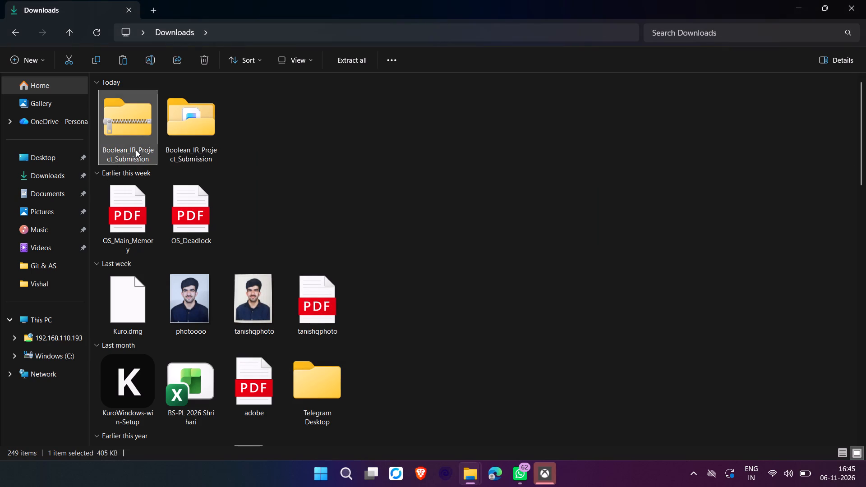
pyautogui.press('Delete')
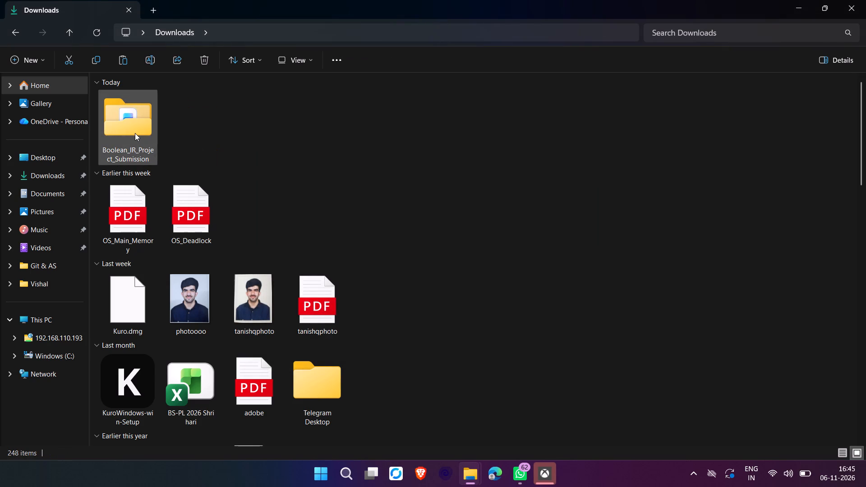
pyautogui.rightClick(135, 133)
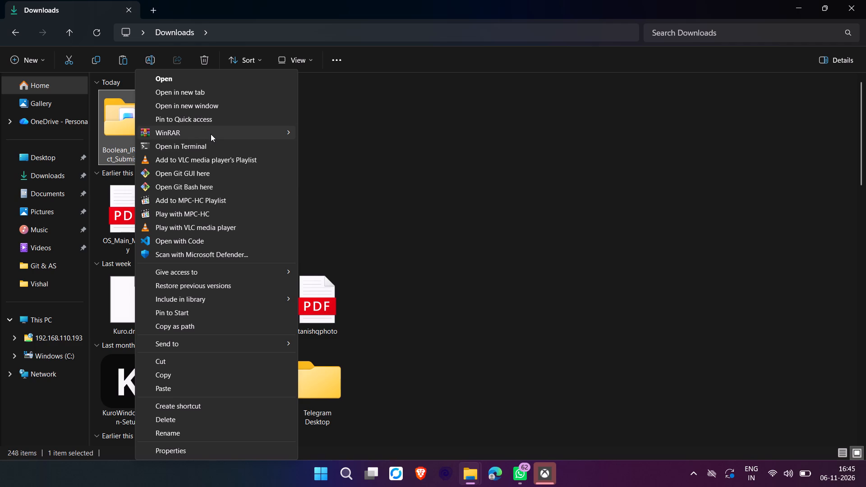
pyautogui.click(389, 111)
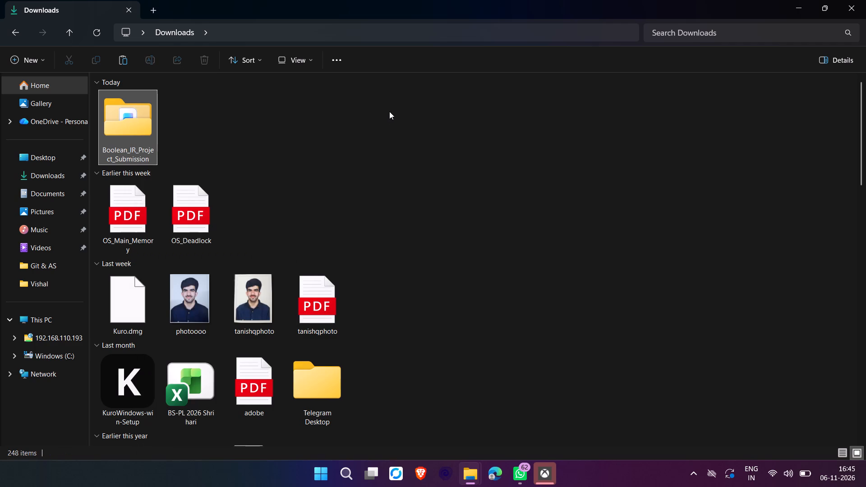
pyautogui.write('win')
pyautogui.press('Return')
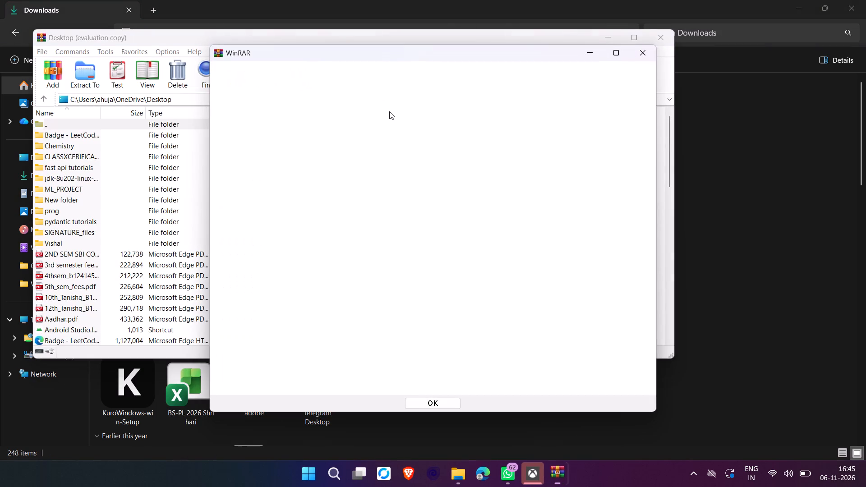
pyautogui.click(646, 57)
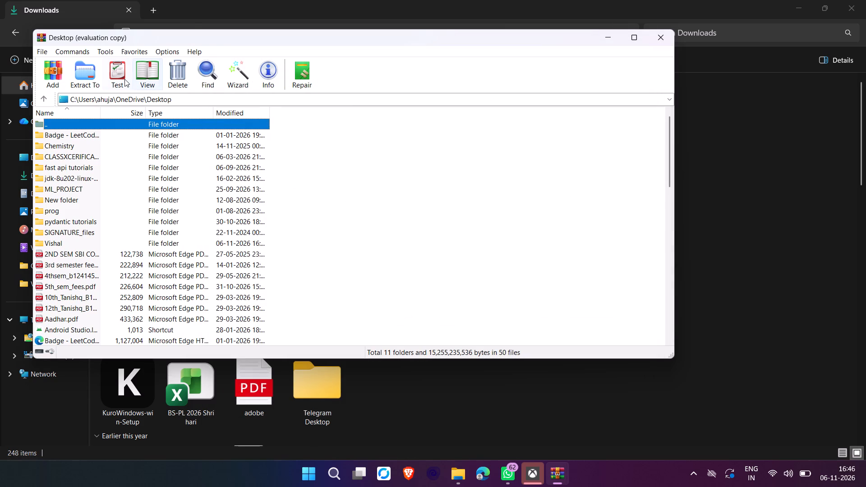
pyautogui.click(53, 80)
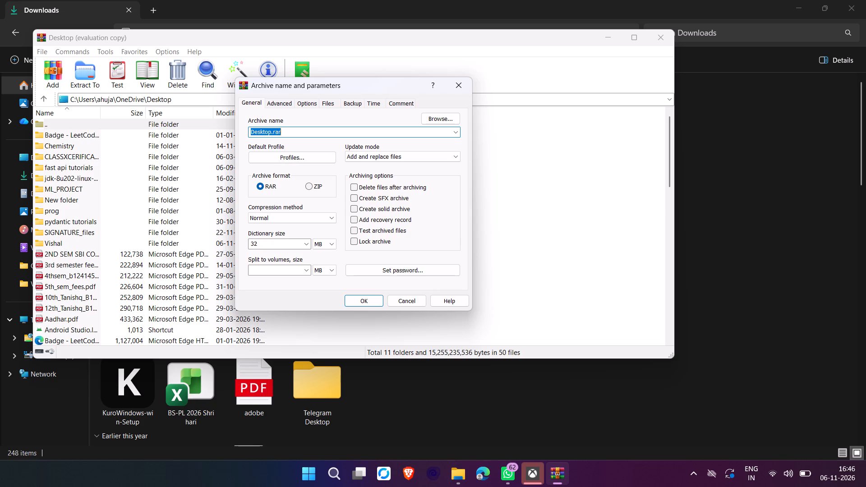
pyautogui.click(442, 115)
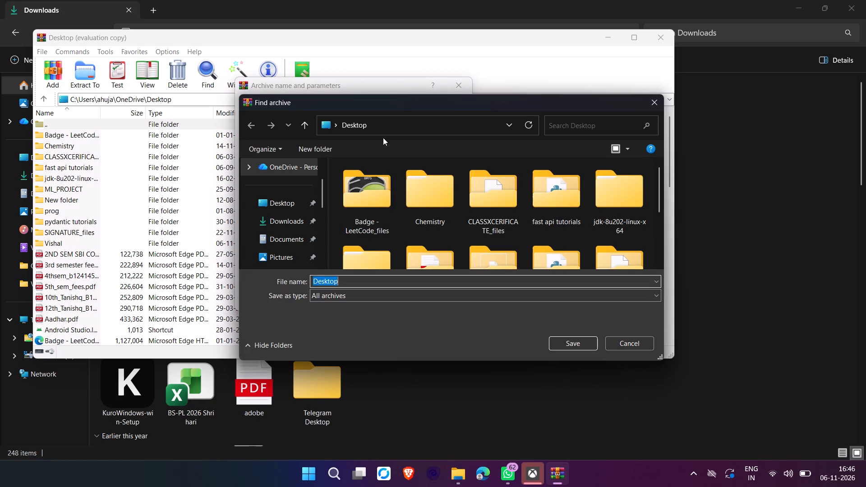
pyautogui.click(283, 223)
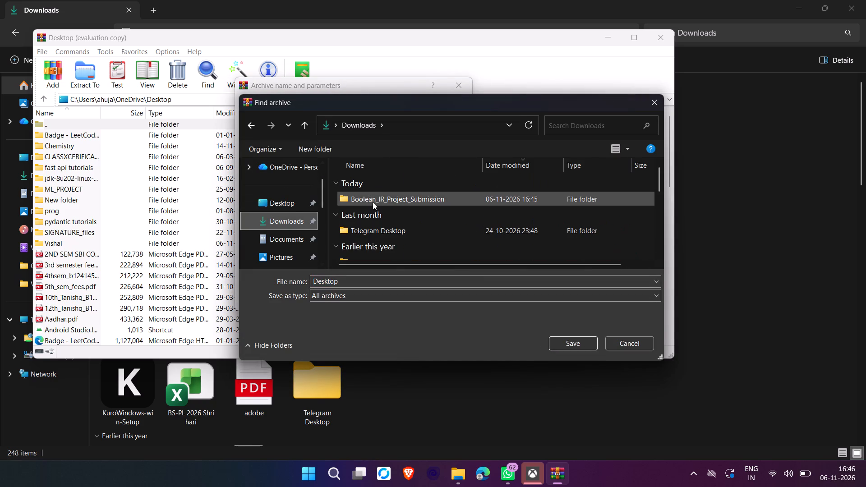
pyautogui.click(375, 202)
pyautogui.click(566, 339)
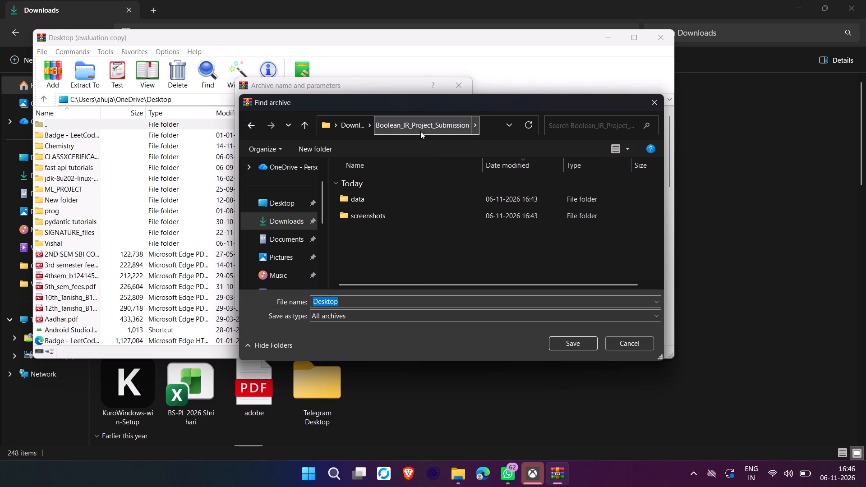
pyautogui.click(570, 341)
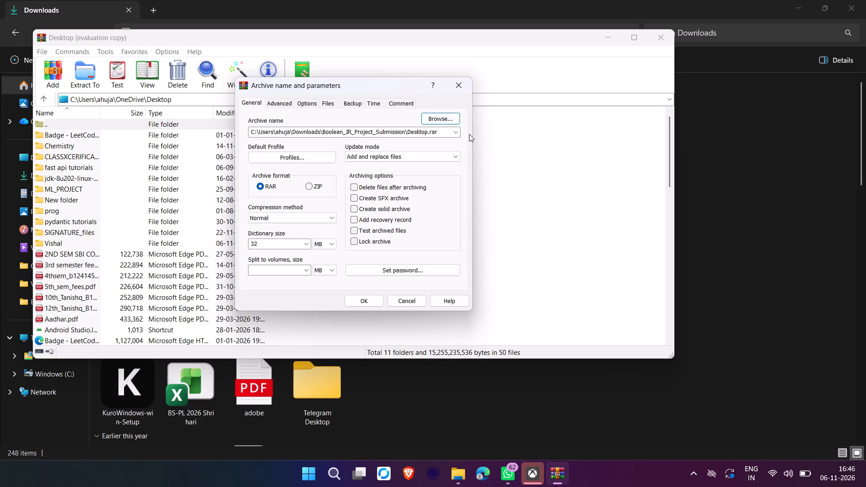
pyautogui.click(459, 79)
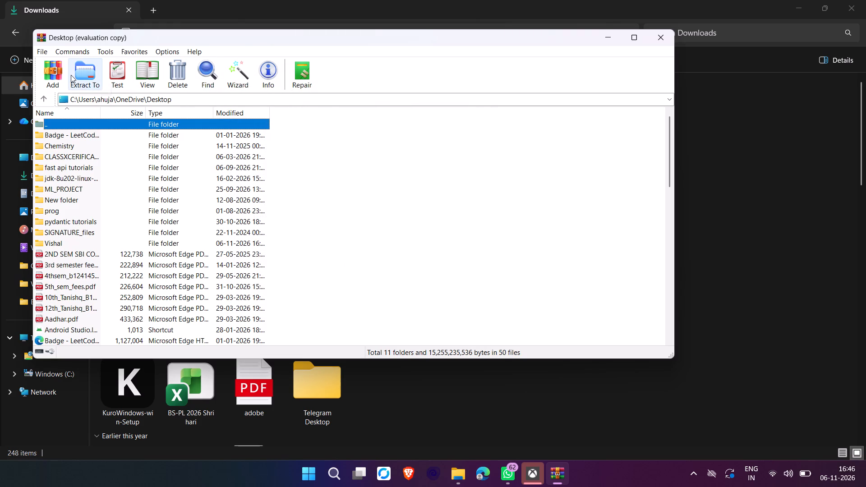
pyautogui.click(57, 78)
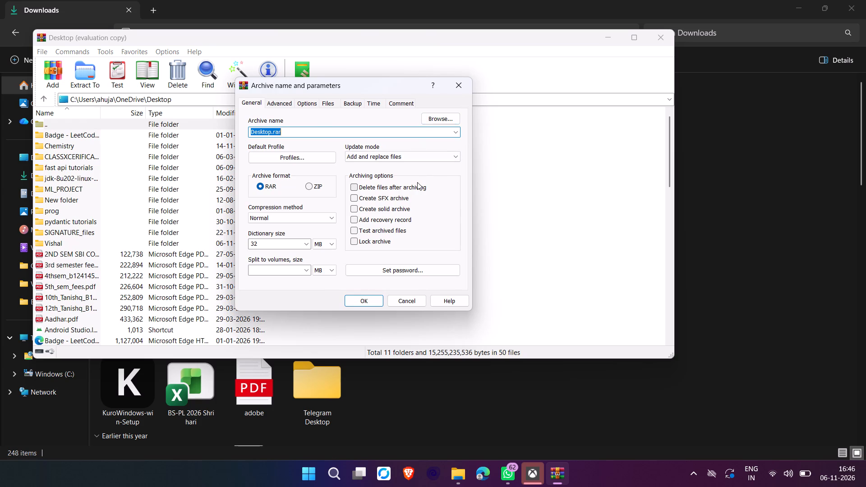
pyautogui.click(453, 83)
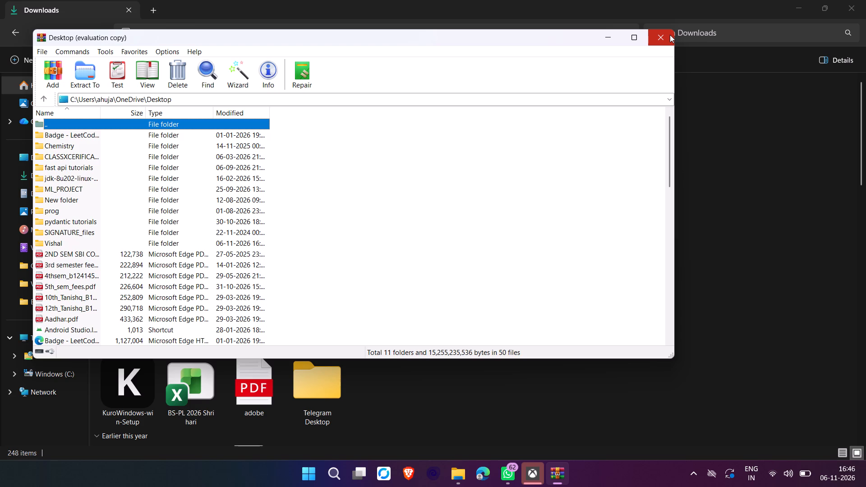
# In File Explorer, archive the Boolean_IR_Project_Submission folder with WinRAR in ZIP format as Boolean_IR_Project_Submission_Final.zip, and select the new archive.
pyautogui.click(751, 244)
pyautogui.rightClick(144, 138)
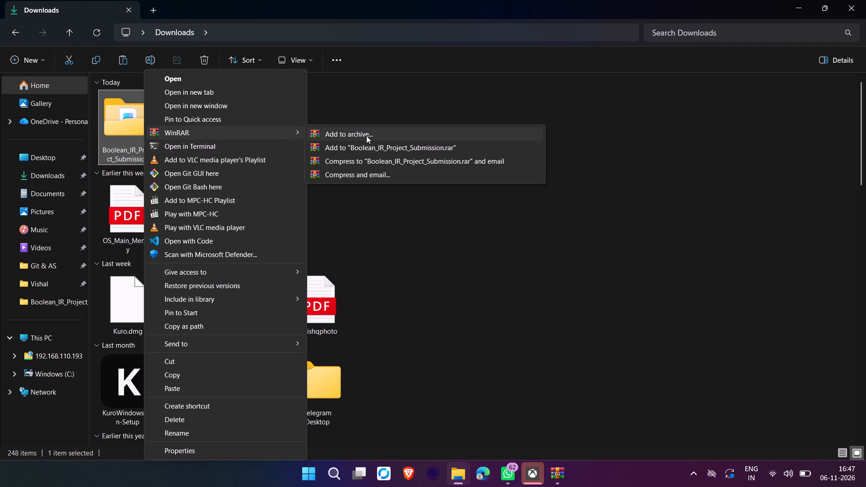
pyautogui.click(366, 136)
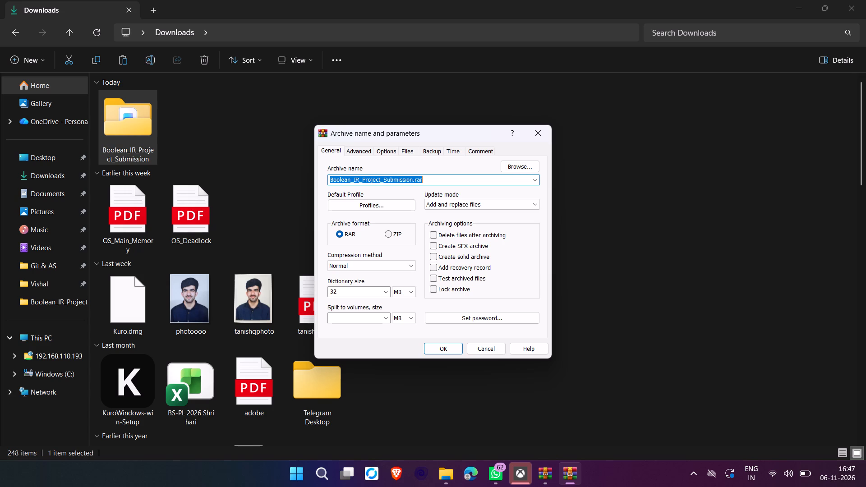
pyautogui.click(385, 237)
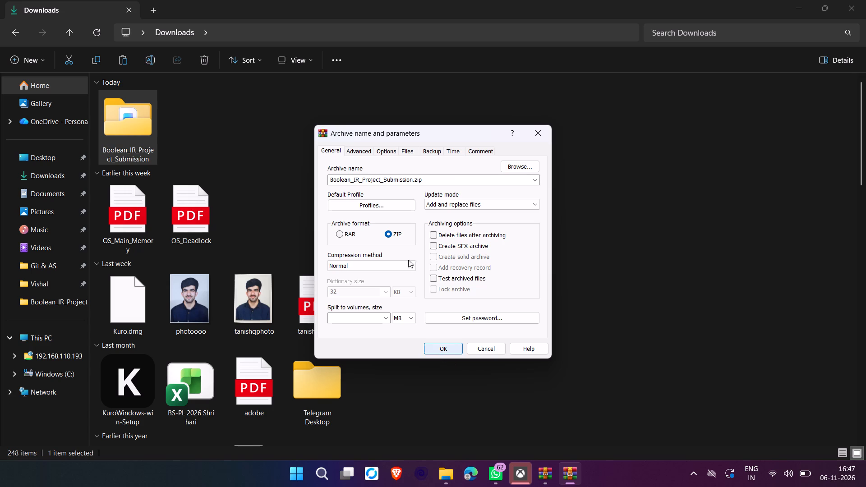
pyautogui.click(412, 179)
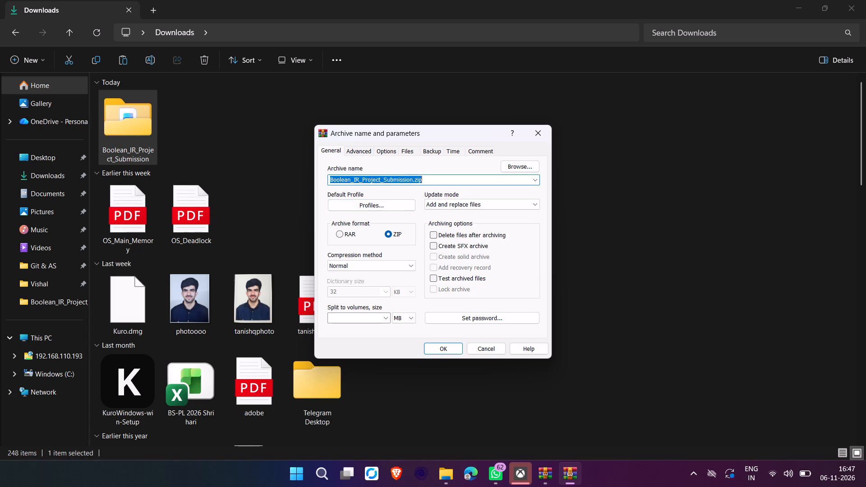
pyautogui.click(411, 180)
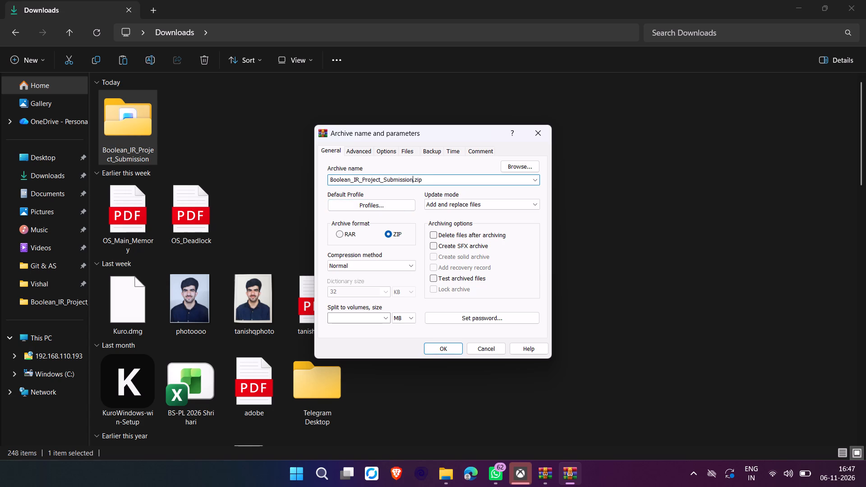
pyautogui.hotkey('shift', '_')
pyautogui.write('Final')
pyautogui.click(445, 349)
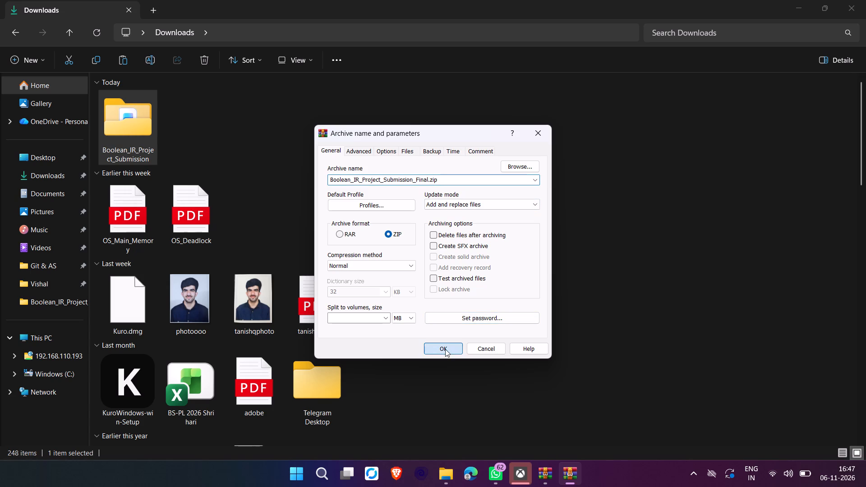
pyautogui.click(129, 147)
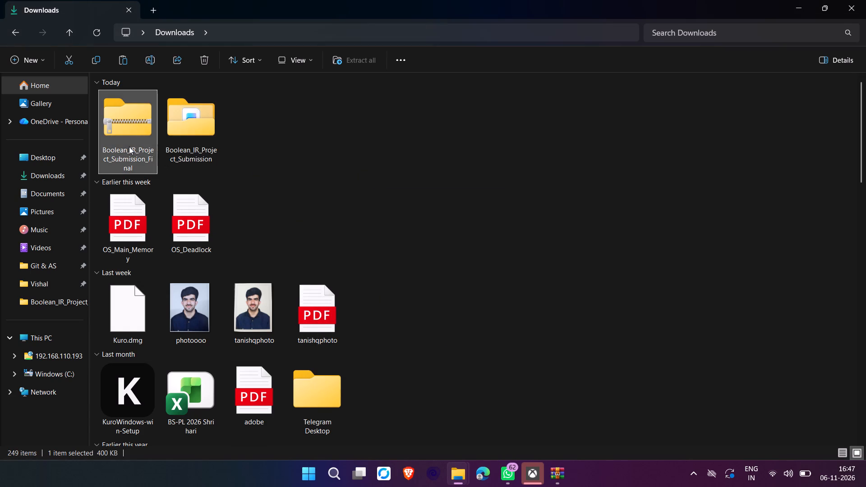
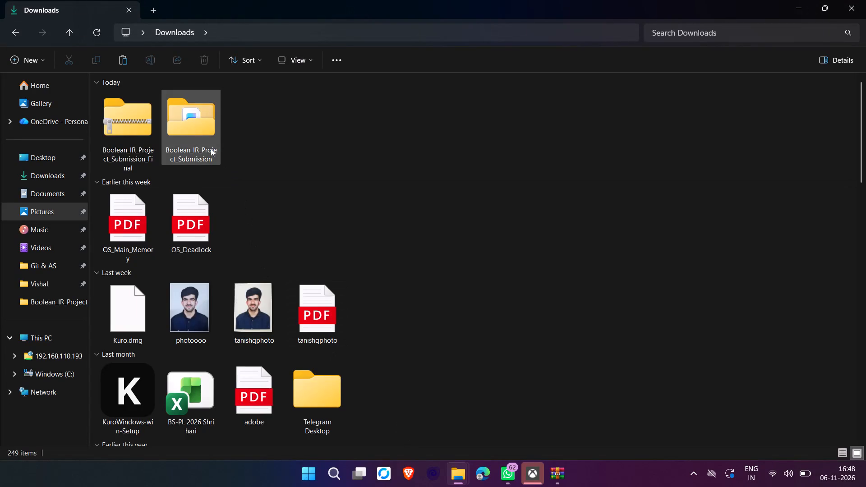
# Open Boolean_IR_Project_Report_Final from the Boolean_IR_Project_Submission folder and review the submission details table on its cover page.
pyautogui.doubleClick(211, 148)
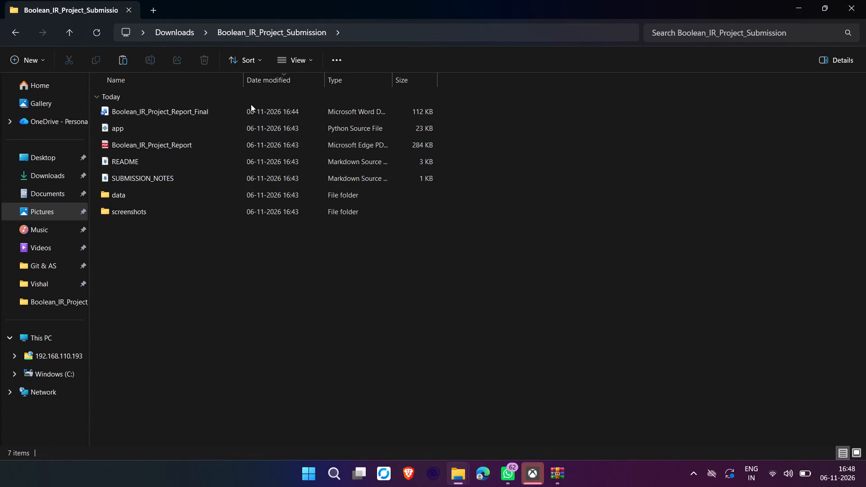
pyautogui.doubleClick(251, 104)
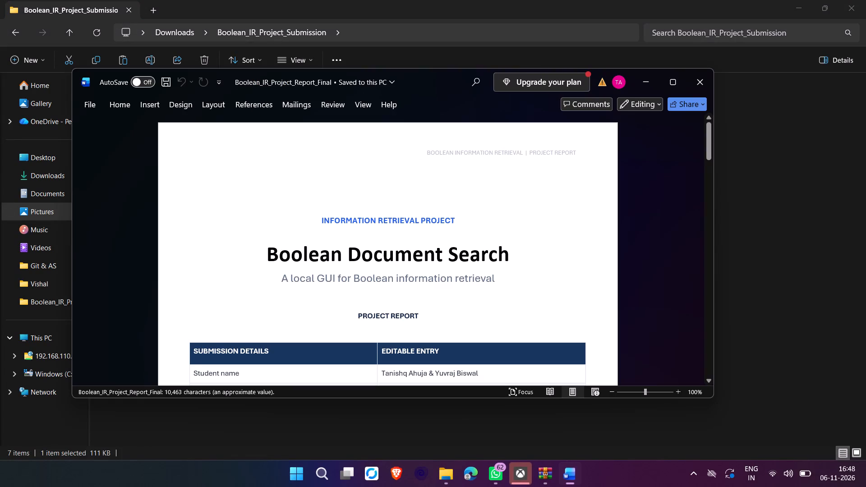
pyautogui.scroll(-2, 464, 183)
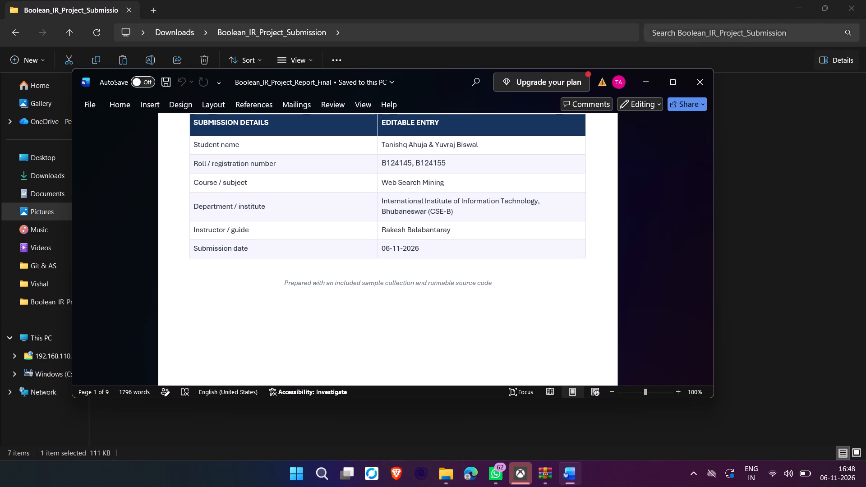
# Close the Boolean_IR_Project_Report_Final document and go back to the Downloads folder in File Explorer, leaving nothing selected.
pyautogui.click(689, 76)
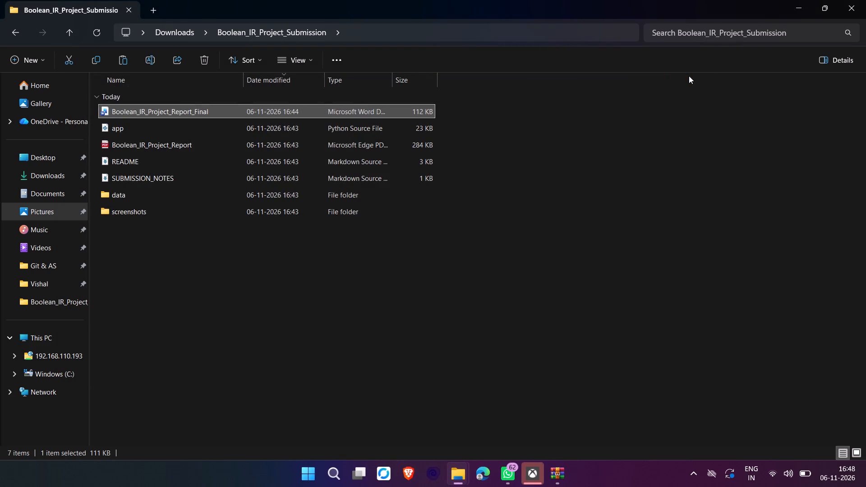
pyautogui.click(19, 28)
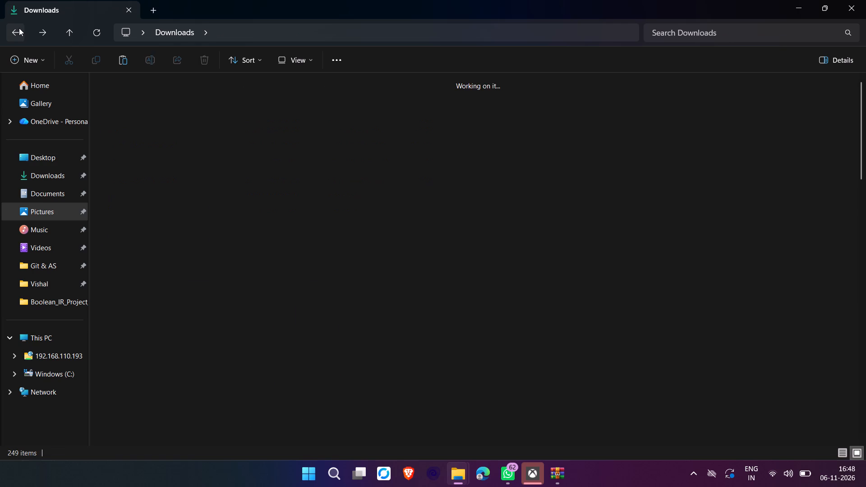
pyautogui.click(256, 170)
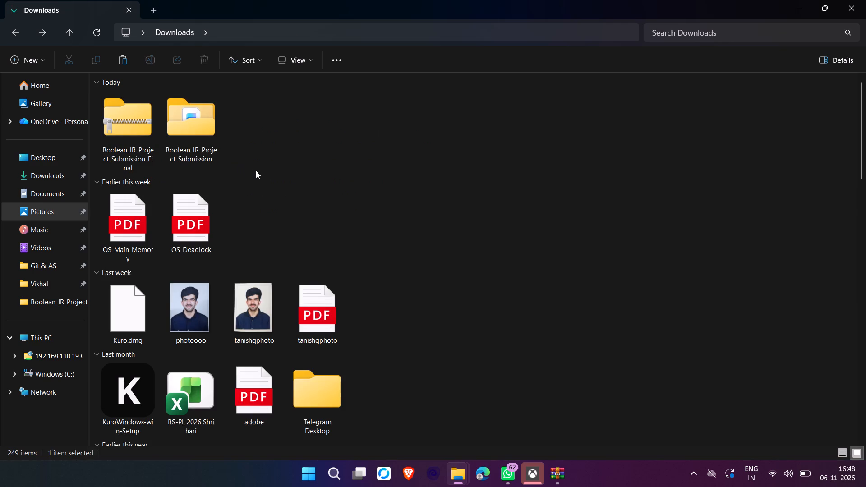
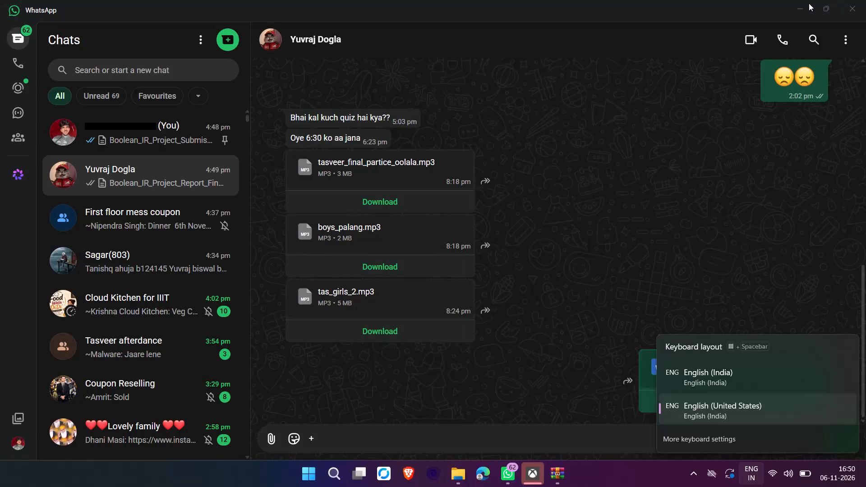
# Dismiss the open keyboard layout list and minimize the WhatsApp window.
pyautogui.click(802, 5)
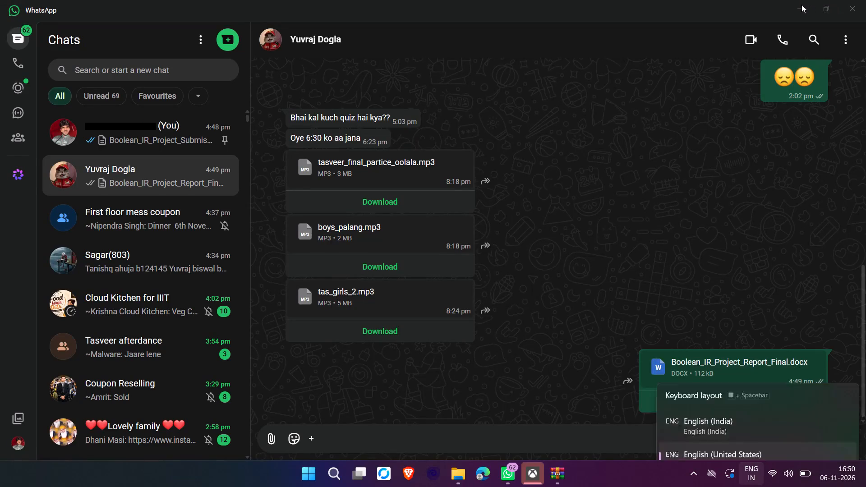
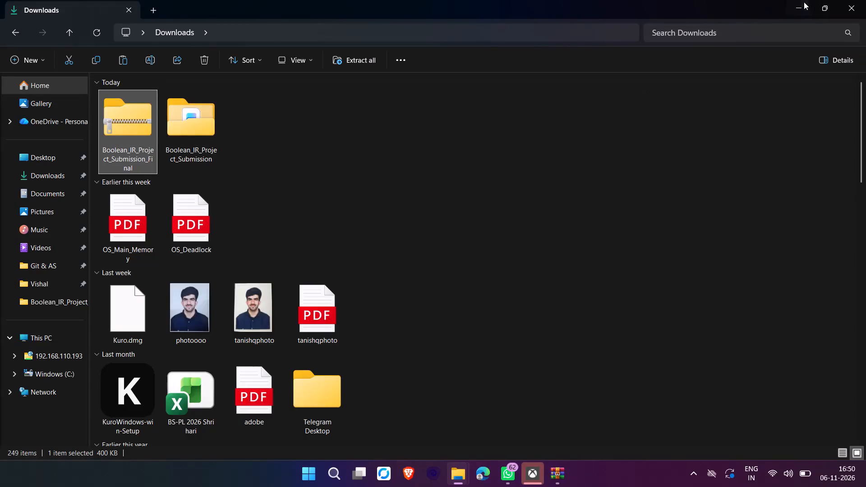
# Clear the desktop by minimizing the Downloads window and closing WinRAR and the Microsoft sign-in window.
pyautogui.click(809, 1)
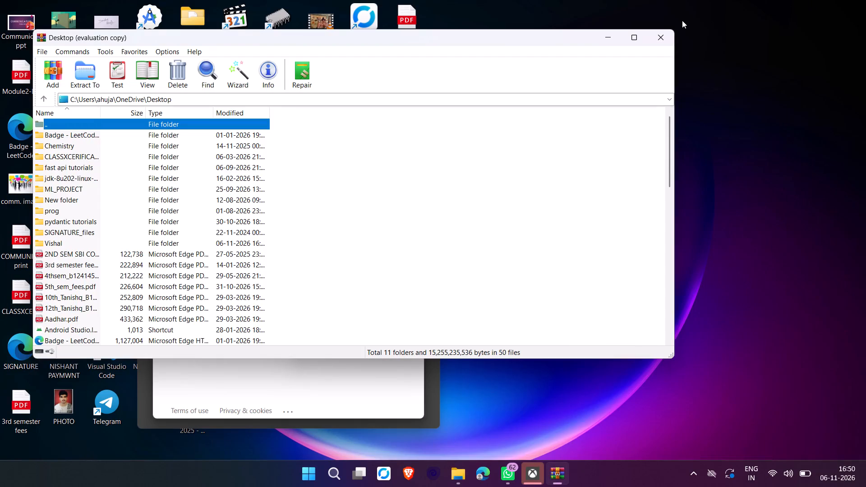
pyautogui.click(659, 36)
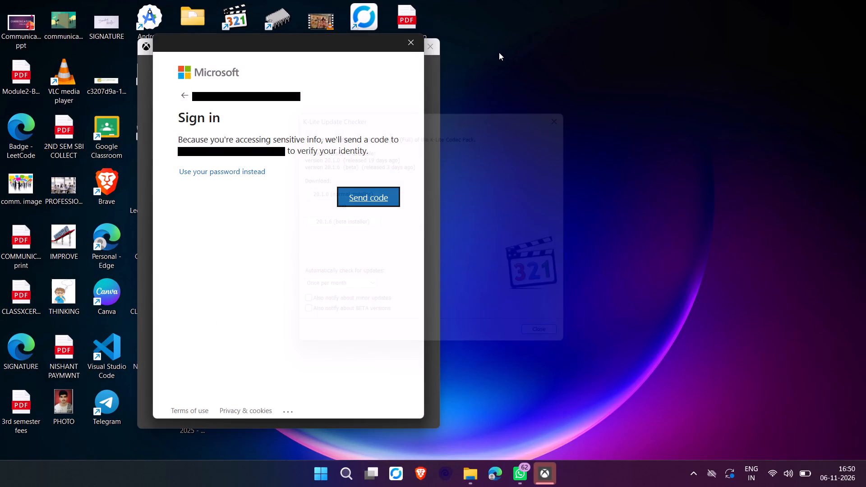
pyautogui.click(418, 37)
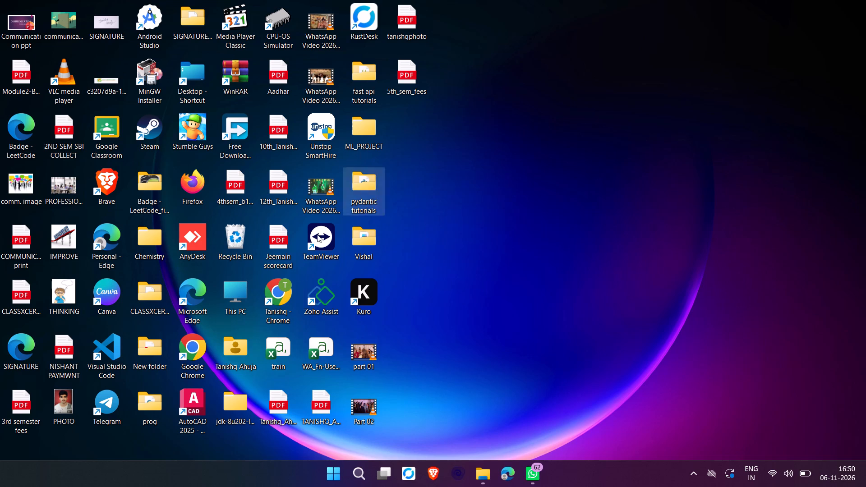
# Open Google Chrome with the iiit-bh.ac.in profile that has the T avatar.
pyautogui.doubleClick(198, 368)
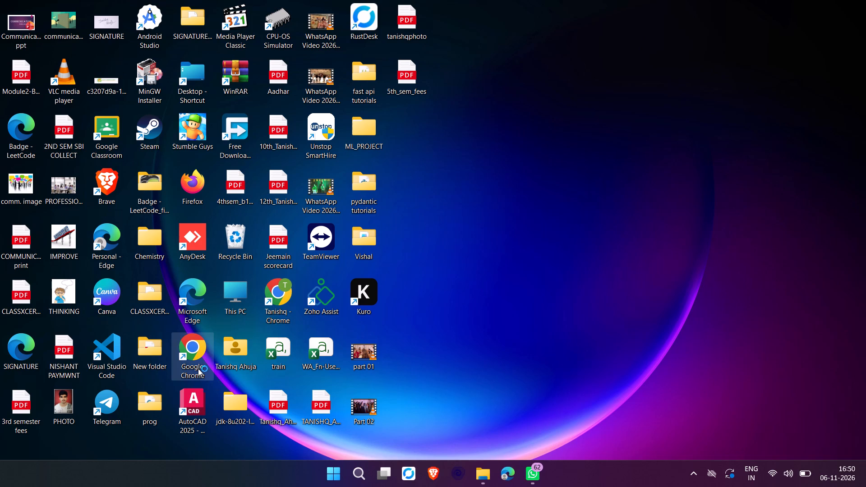
pyautogui.doubleClick(381, 196)
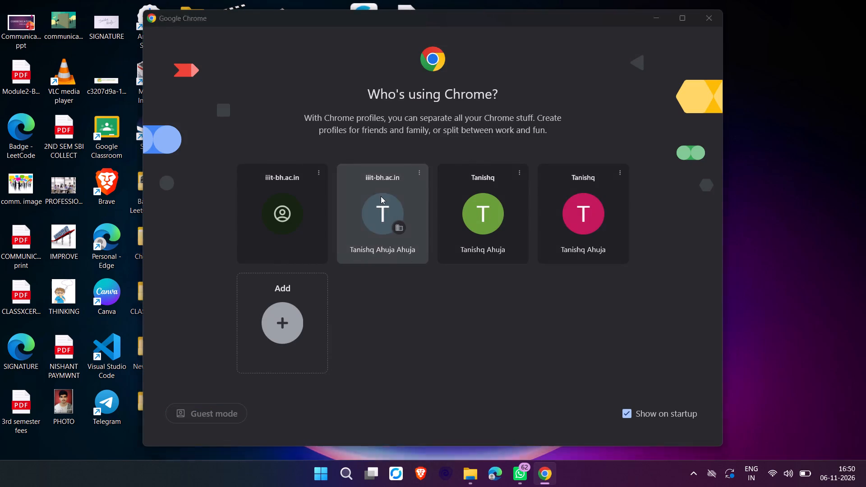
# Open Chrome with the school profile.
pyautogui.click(439, 8)
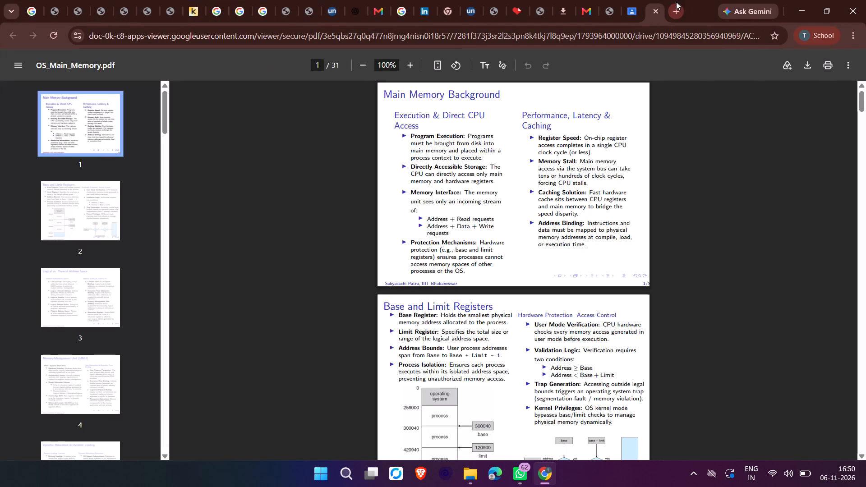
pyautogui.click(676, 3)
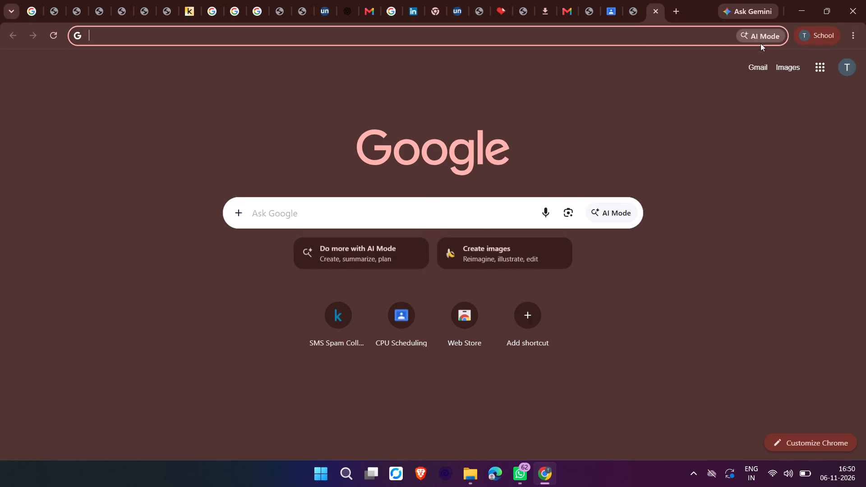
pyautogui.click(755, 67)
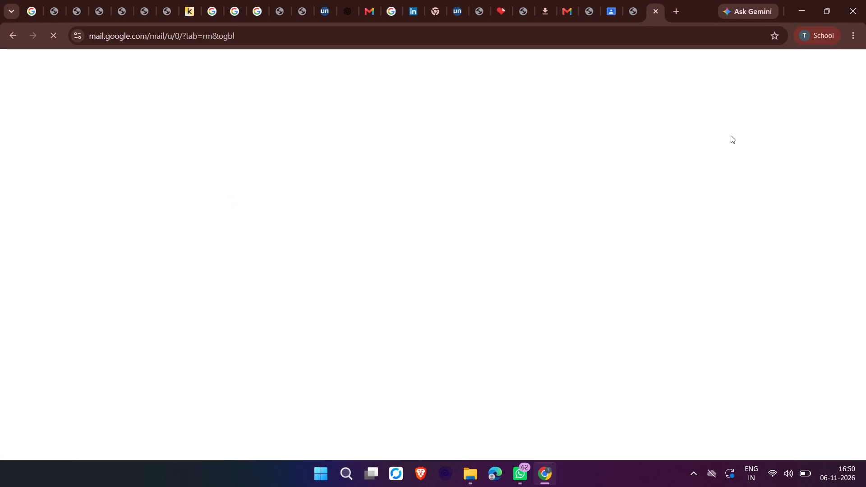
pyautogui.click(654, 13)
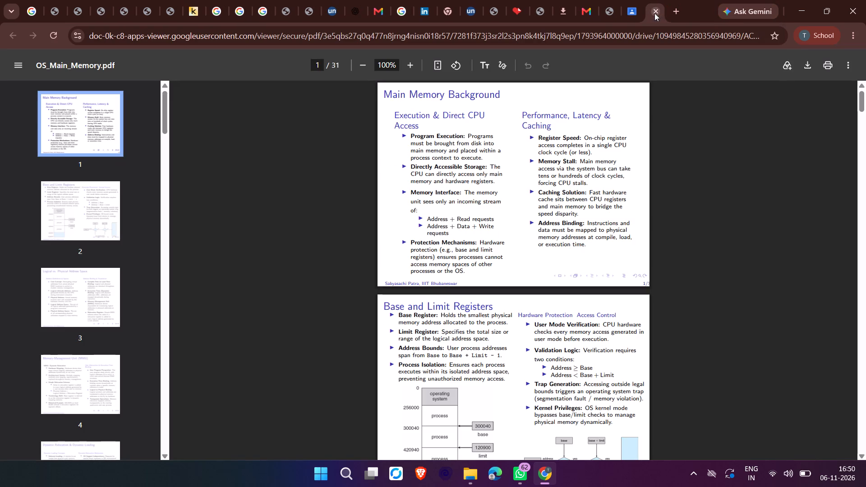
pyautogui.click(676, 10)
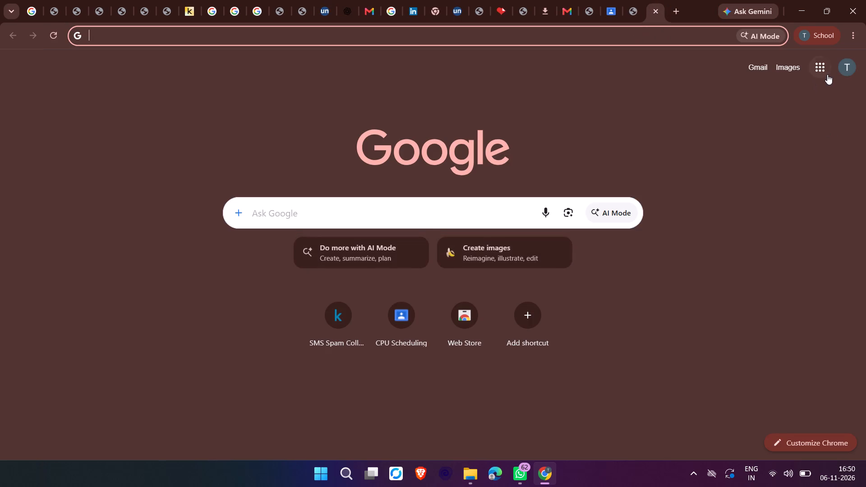
# Open the WSM Assignment from the WSM_2026 class stream in Google Classroom.
pyautogui.click(633, 14)
pyautogui.click(608, 12)
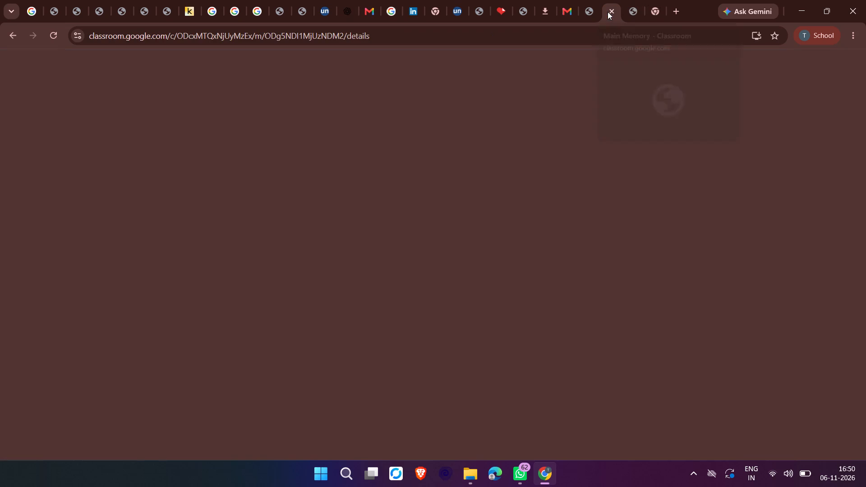
pyautogui.moveTo(201, 100); pyautogui.dragTo(164, 124)
pyautogui.moveTo(164, 124); pyautogui.dragTo(13, 34)
pyautogui.click(13, 34)
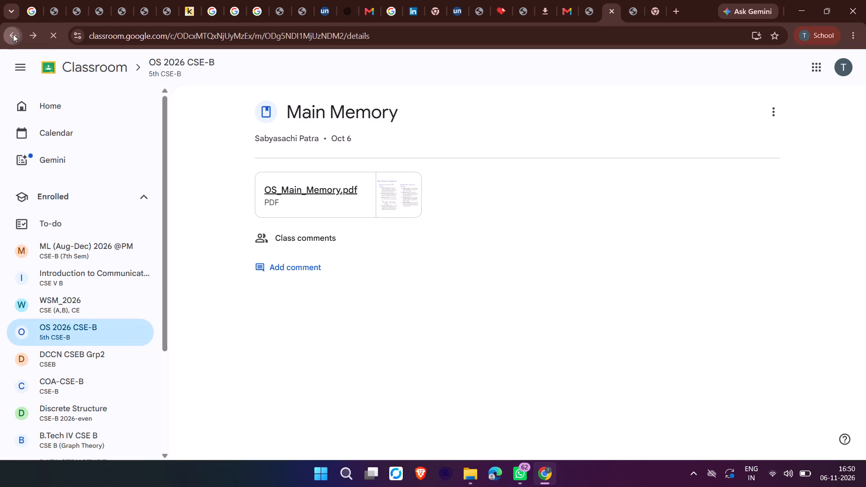
pyautogui.moveTo(13, 34); pyautogui.dragTo(273, 220)
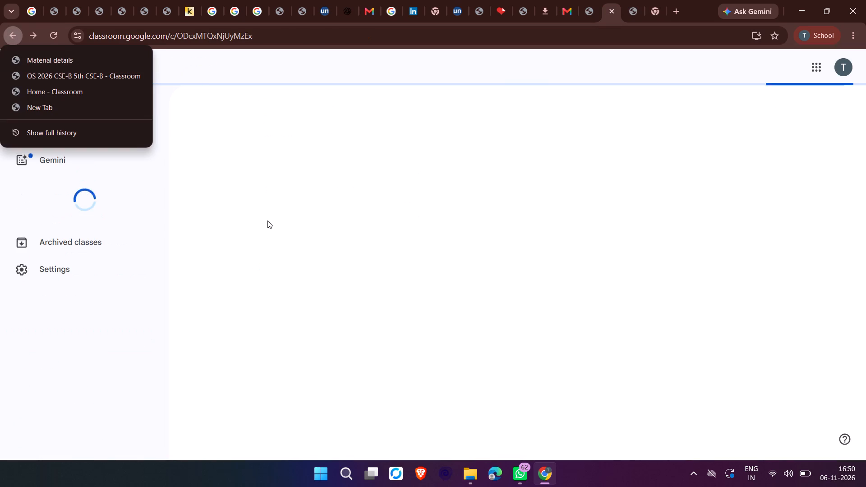
pyautogui.moveTo(273, 220); pyautogui.dragTo(343, 266)
pyautogui.moveTo(343, 266); pyautogui.dragTo(118, 55)
pyautogui.click(118, 55)
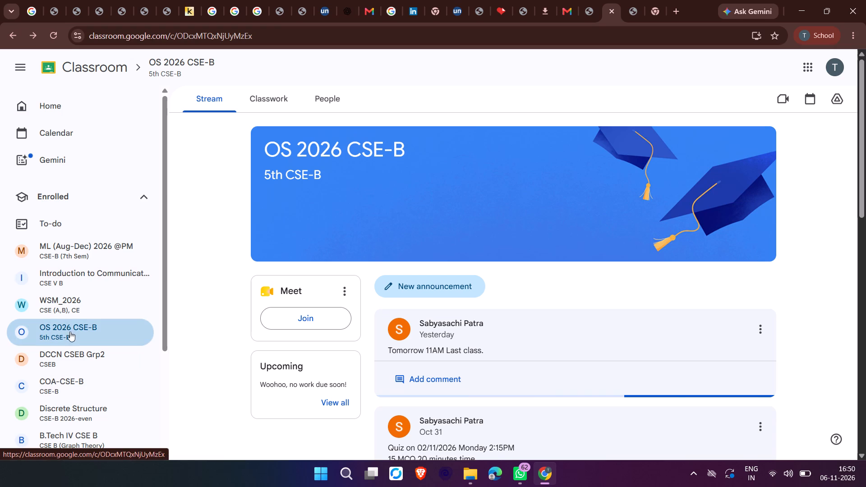
pyautogui.click(70, 317)
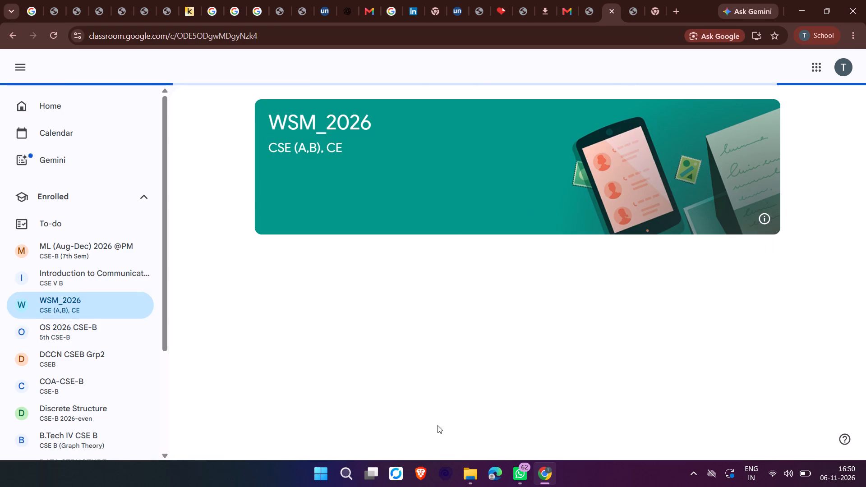
pyautogui.scroll(-1, 442, 388)
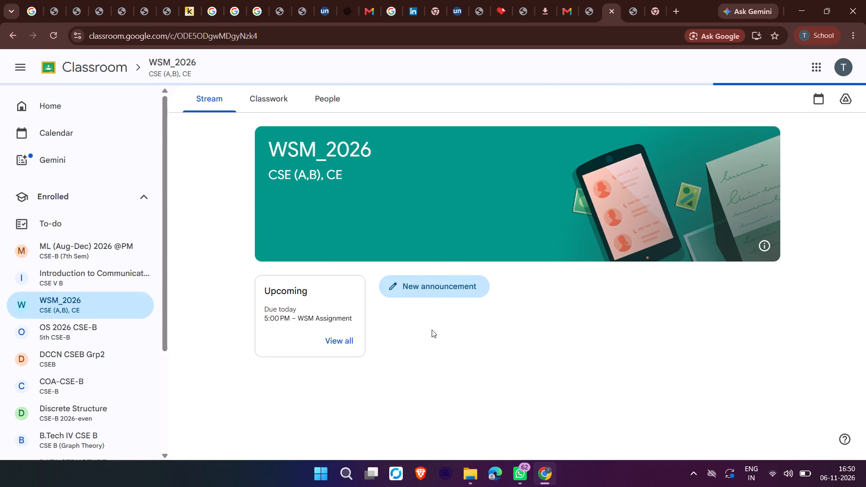
pyautogui.scroll(-2, 470, 363)
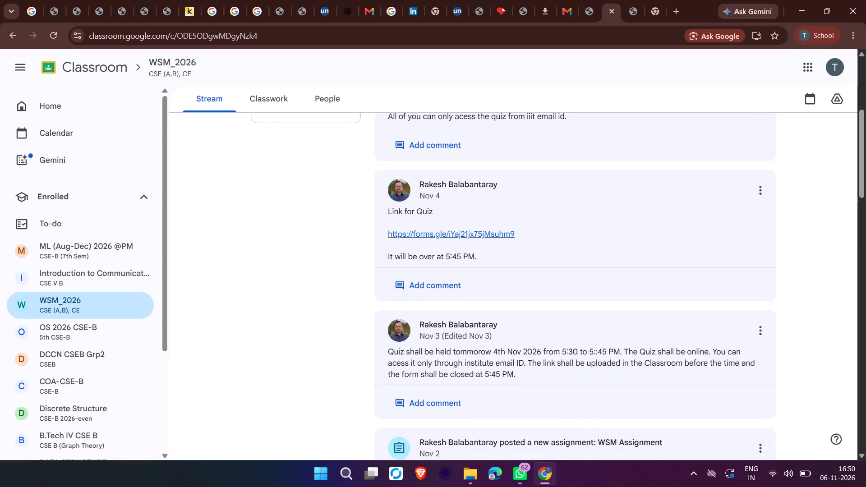
pyautogui.scroll(-2, 470, 363)
pyautogui.click(510, 355)
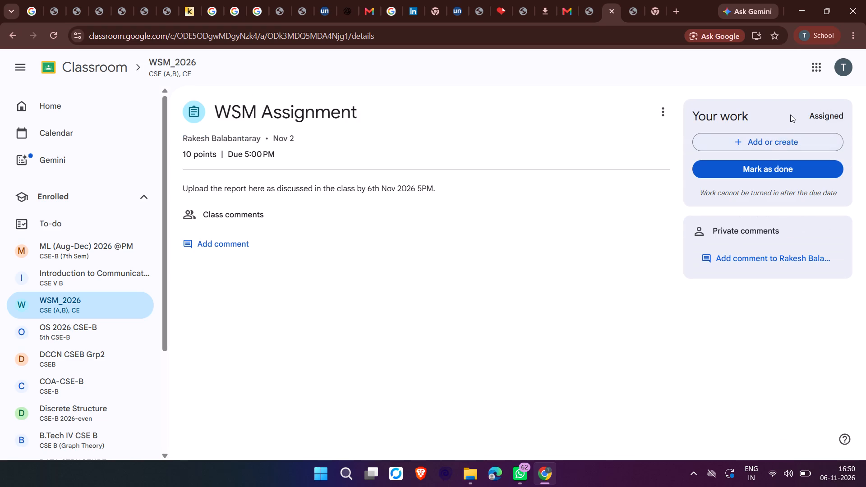
# Attach the Boolean_IR_Project_Submission_Final zip file from the Downloads folder to the WSM Assignment.
pyautogui.click(787, 138)
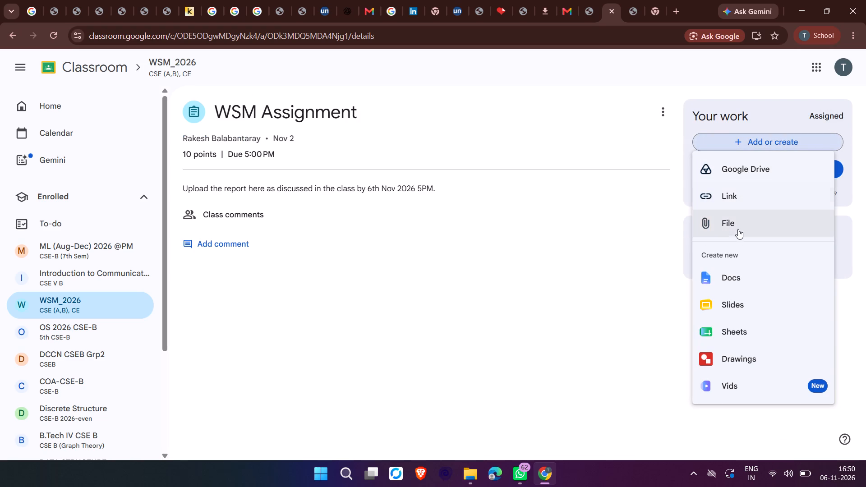
pyautogui.click(760, 226)
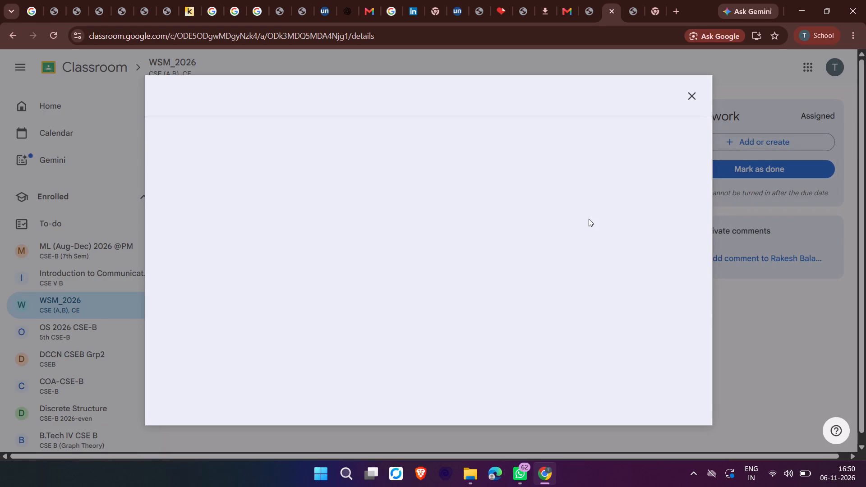
pyautogui.click(444, 314)
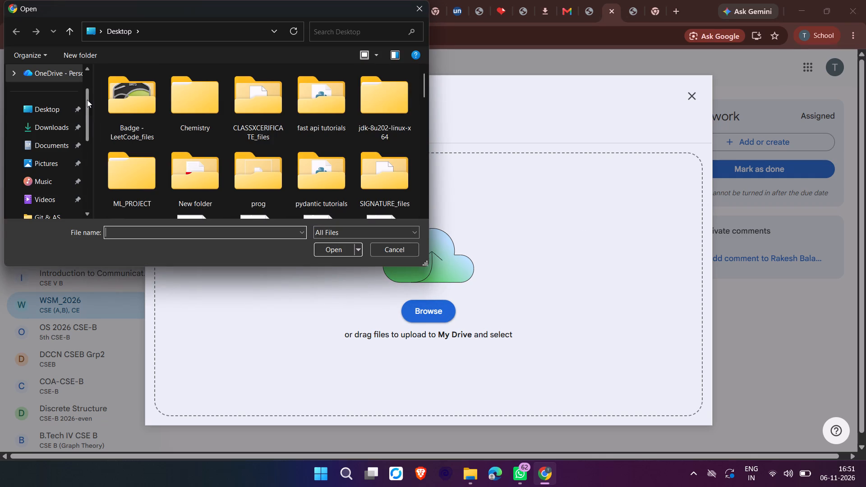
pyautogui.click(55, 122)
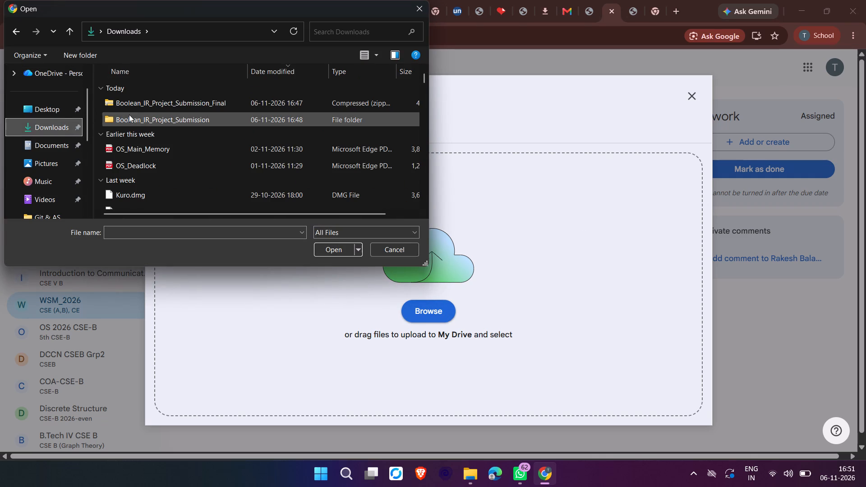
pyautogui.doubleClick(153, 106)
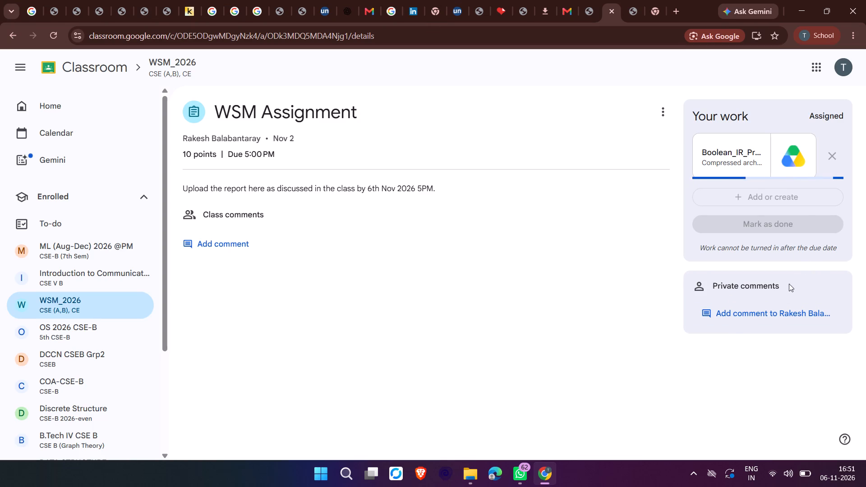
# Start a private comment to the teacher on the WSM Assignment.
pyautogui.click(772, 285)
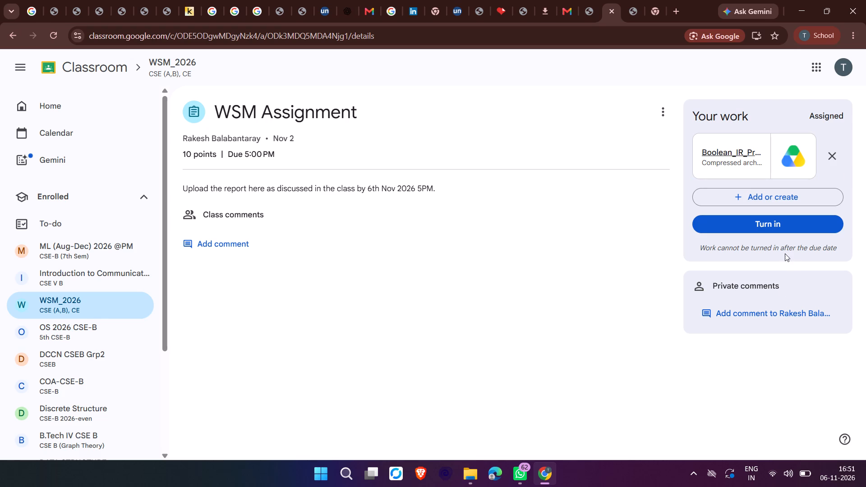
pyautogui.click(766, 283)
pyautogui.click(768, 314)
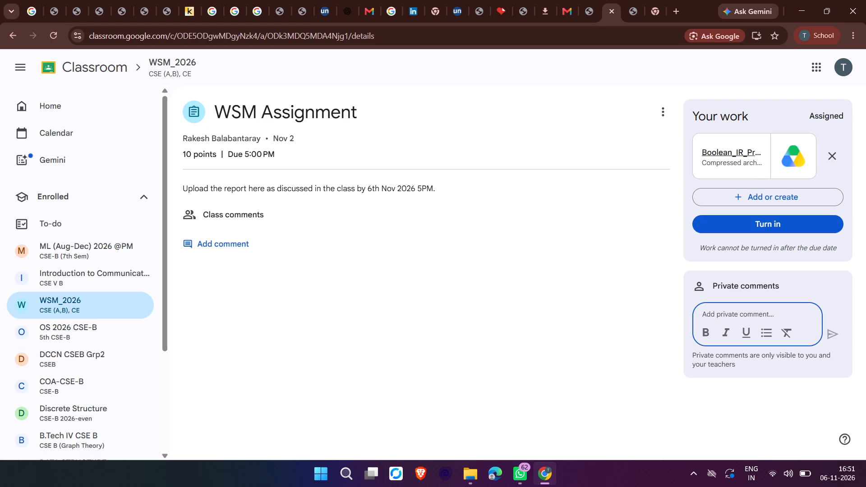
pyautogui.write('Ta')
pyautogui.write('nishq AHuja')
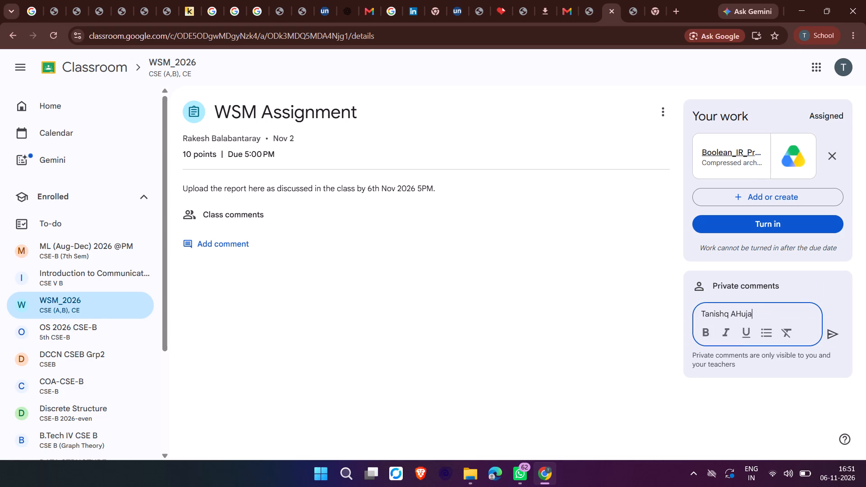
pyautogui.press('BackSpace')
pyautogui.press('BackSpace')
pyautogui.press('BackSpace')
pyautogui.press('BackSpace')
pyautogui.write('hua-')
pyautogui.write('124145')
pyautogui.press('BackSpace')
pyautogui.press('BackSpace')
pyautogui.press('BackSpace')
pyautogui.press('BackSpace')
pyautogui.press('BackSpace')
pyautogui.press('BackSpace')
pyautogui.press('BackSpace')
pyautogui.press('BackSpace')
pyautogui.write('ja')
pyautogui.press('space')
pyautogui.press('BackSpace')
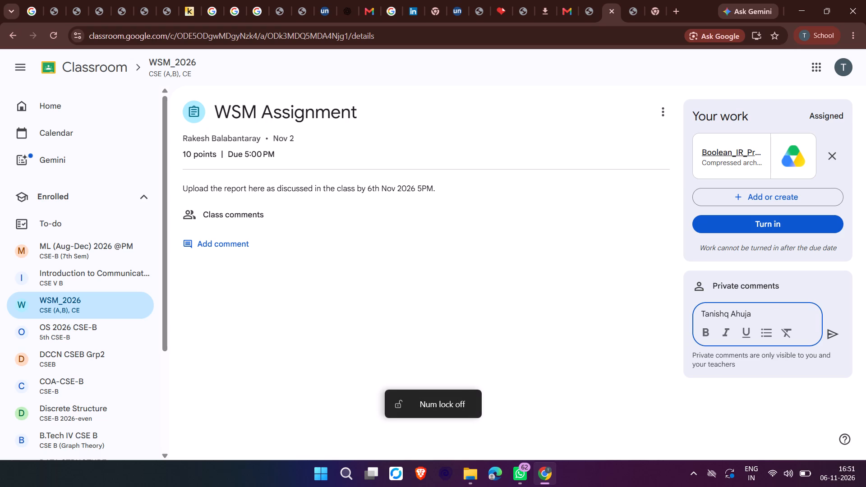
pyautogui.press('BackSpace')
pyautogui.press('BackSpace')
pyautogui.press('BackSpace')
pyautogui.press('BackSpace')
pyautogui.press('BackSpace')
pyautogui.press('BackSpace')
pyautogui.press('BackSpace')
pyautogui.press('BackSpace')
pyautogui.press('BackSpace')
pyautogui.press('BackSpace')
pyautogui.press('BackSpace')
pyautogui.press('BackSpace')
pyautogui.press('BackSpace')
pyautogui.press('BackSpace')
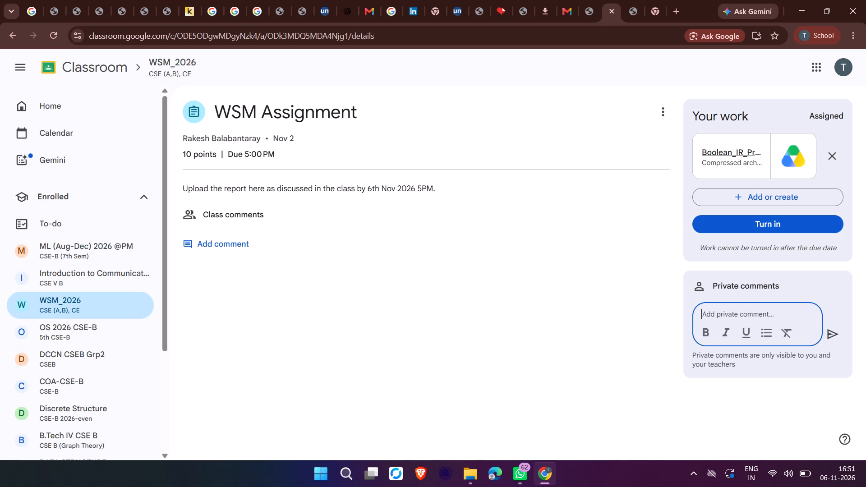
# Write the private comment as "GROUP-" followed by both group members' names, each with their student ID.
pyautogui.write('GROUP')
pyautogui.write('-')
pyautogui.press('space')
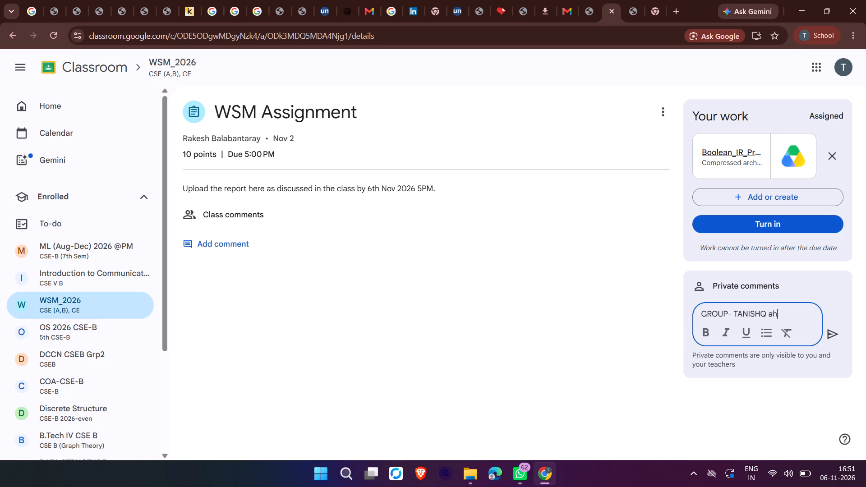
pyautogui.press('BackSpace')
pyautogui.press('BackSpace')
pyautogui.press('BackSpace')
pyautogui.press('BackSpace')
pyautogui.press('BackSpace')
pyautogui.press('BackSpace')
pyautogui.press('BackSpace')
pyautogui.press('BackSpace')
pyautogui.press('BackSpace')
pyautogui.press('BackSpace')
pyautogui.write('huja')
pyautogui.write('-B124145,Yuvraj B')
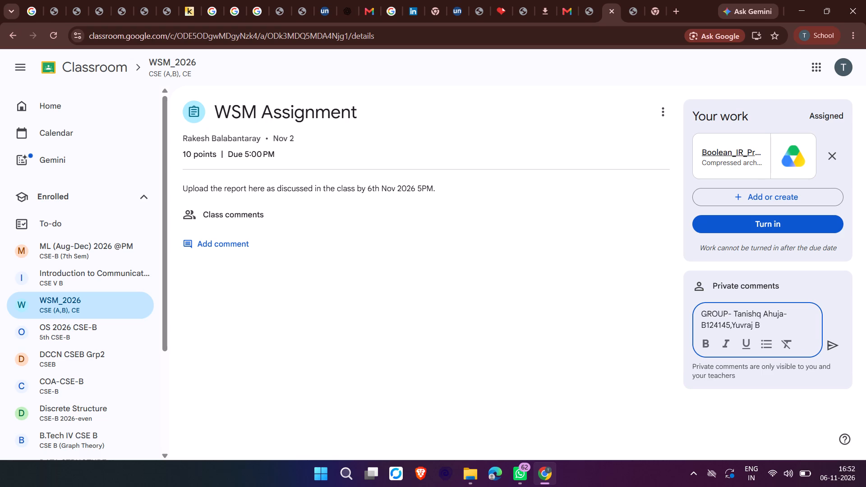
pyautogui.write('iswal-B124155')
# Turn in the WSM Assignment with the attached zip file and confirm the submission.
pyautogui.click(806, 226)
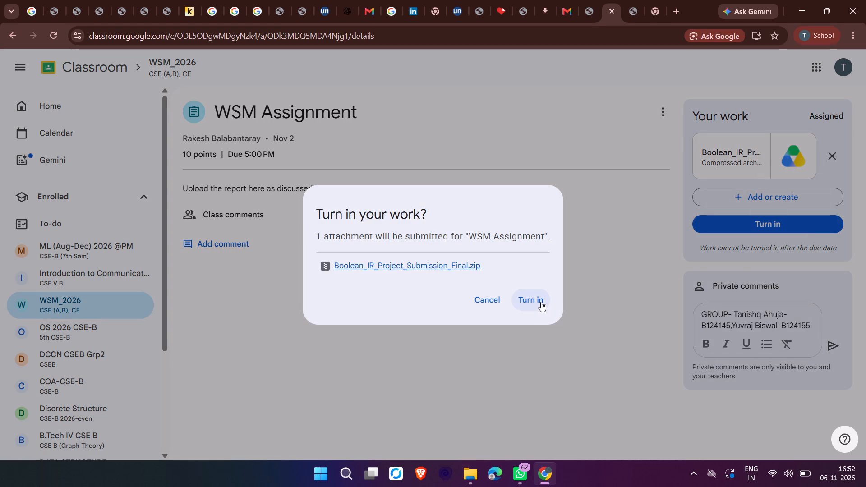
pyautogui.click(541, 302)
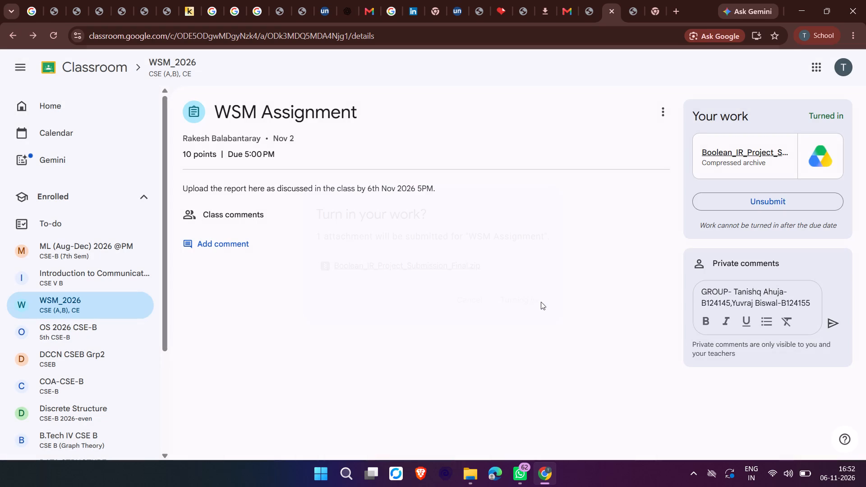
# Post the drafted private comment with the group details to the teacher.
pyautogui.click(829, 323)
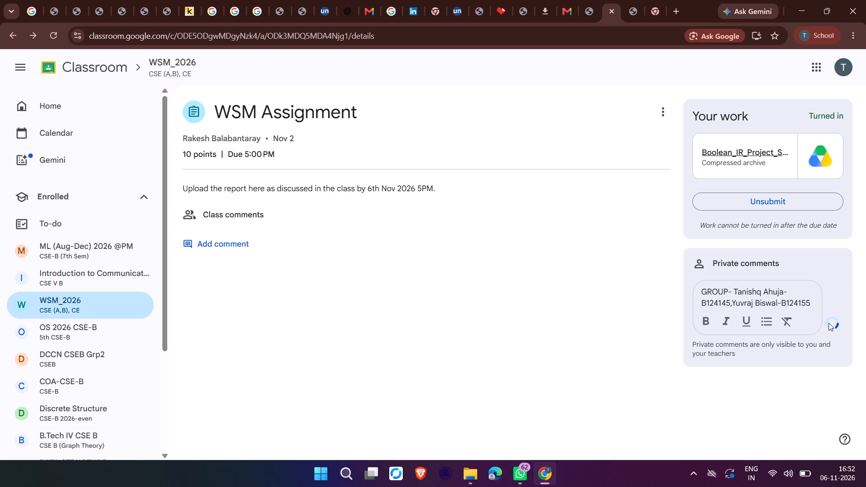
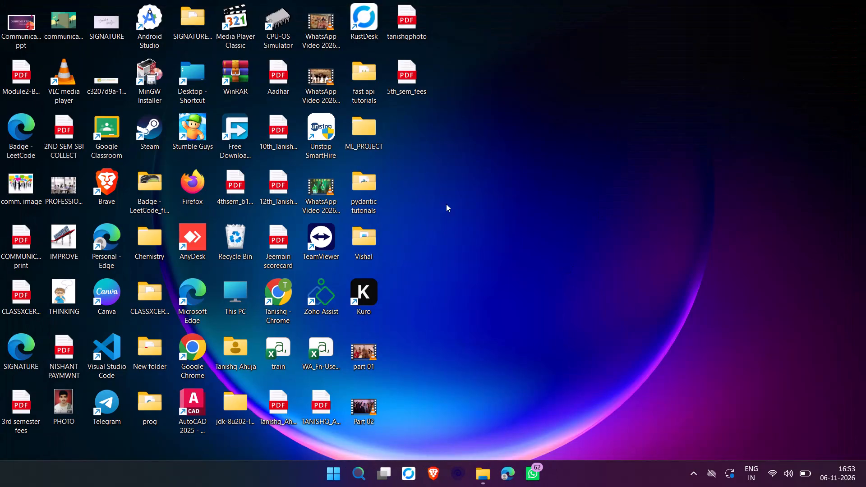
# Launch the Kuro application from the desktop.
pyautogui.doubleClick(375, 295)
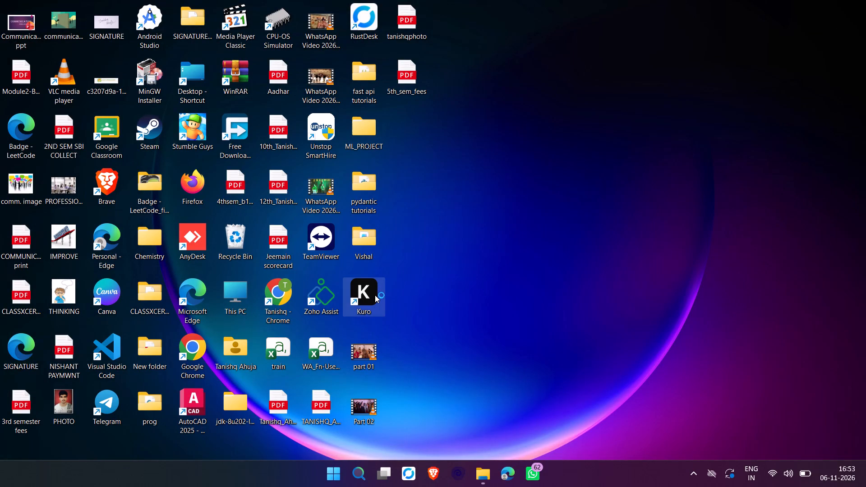